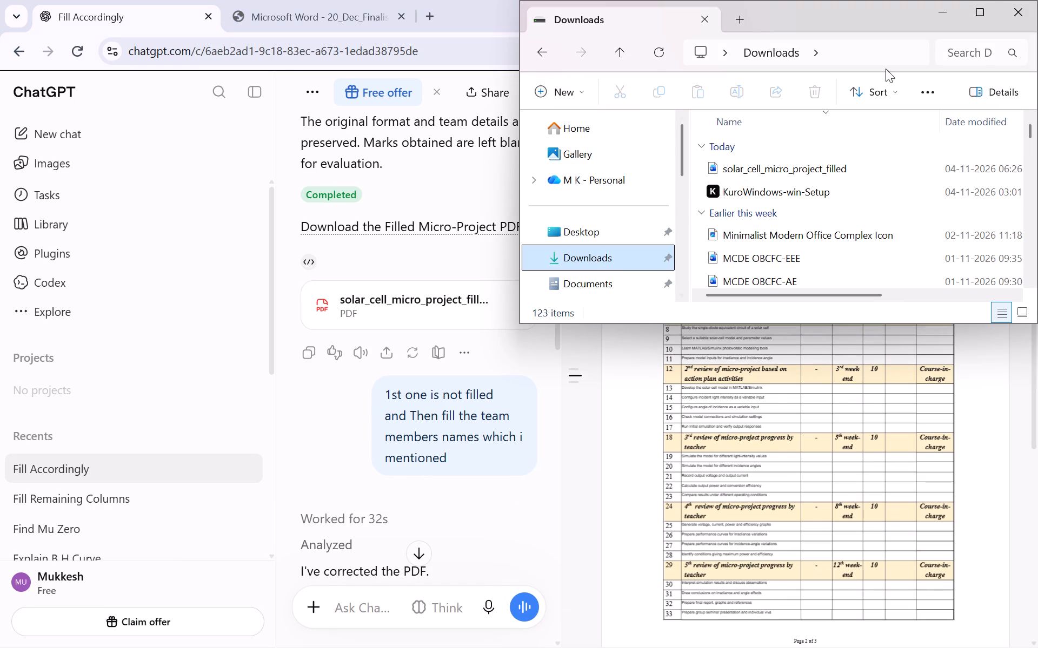
click(978, 9)
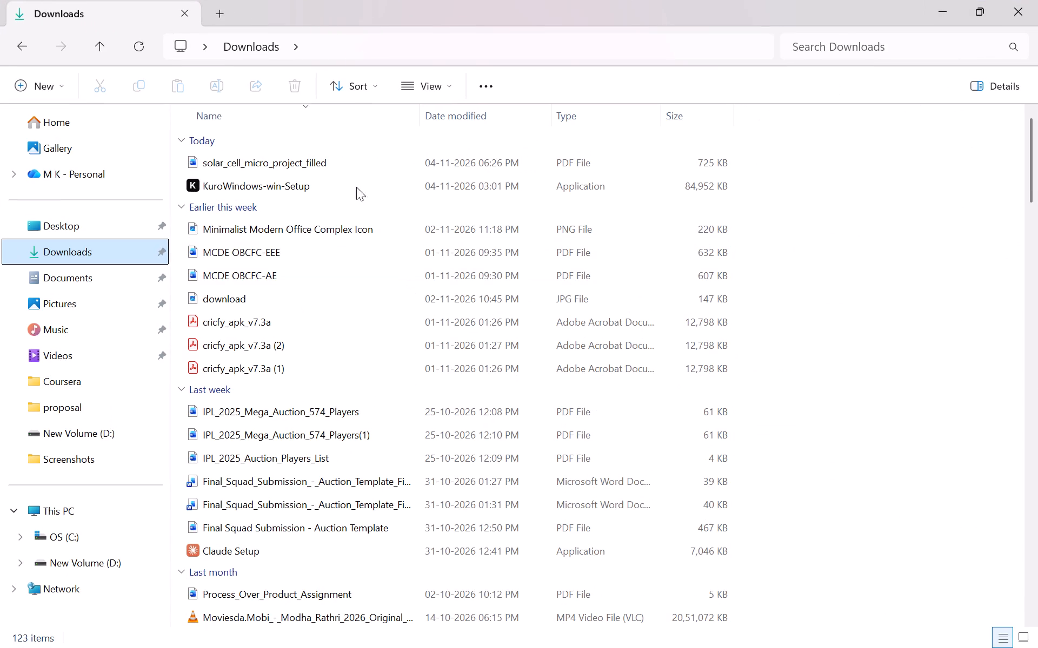
double_click(351, 168)
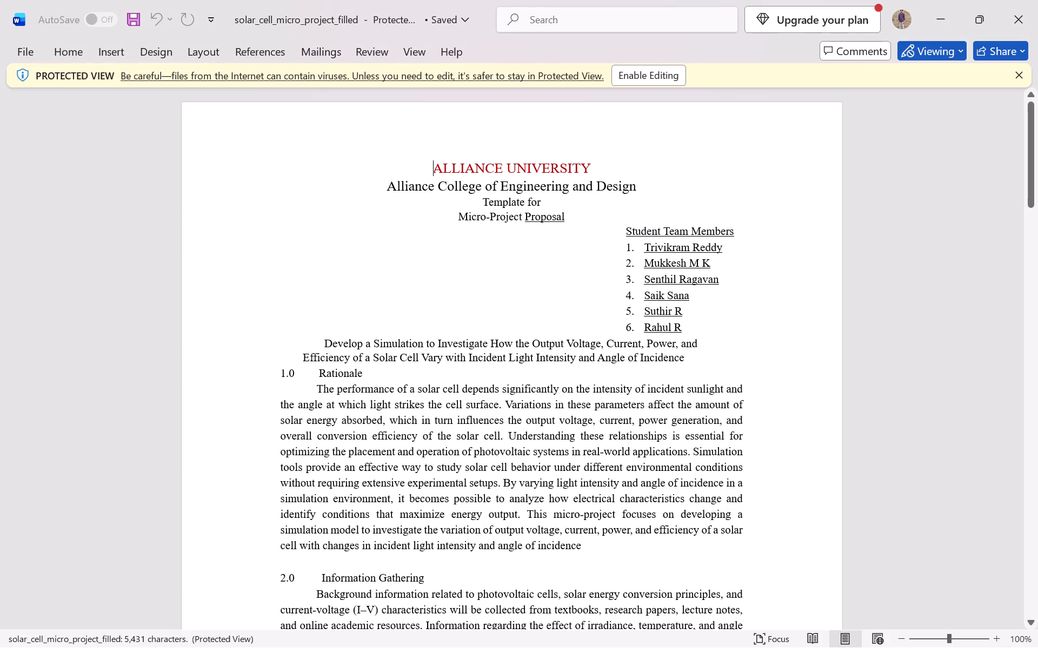
Look through the document's Proposed Action Plan and Tentative Resources Required tables.
scroll(463, 420, down, 9)
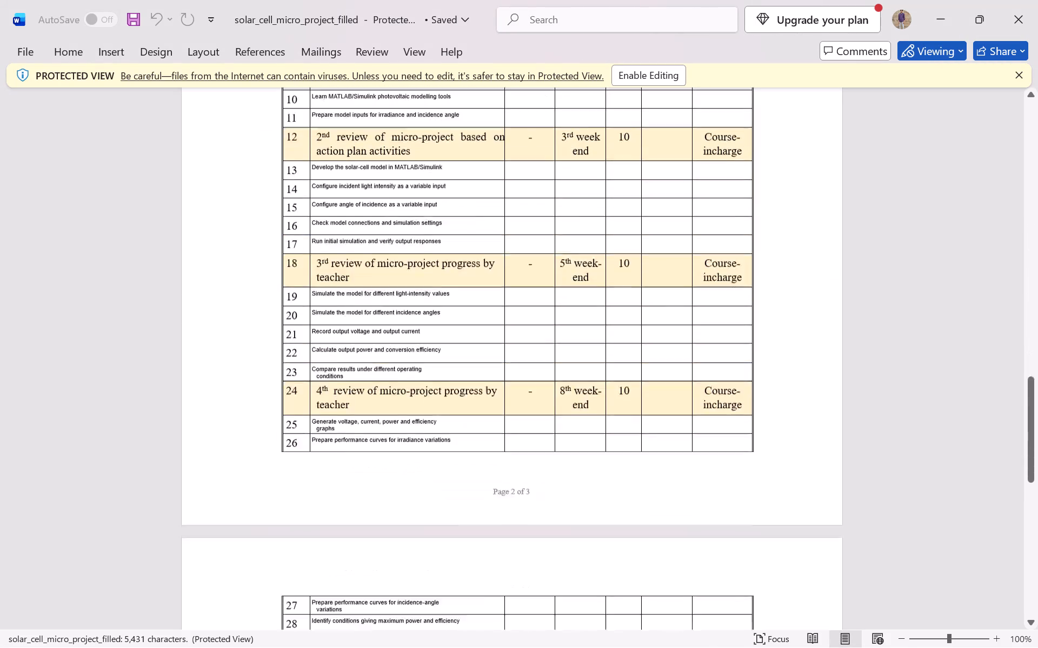
scroll(463, 420, down, 5)
scroll(465, 274, up, 1)
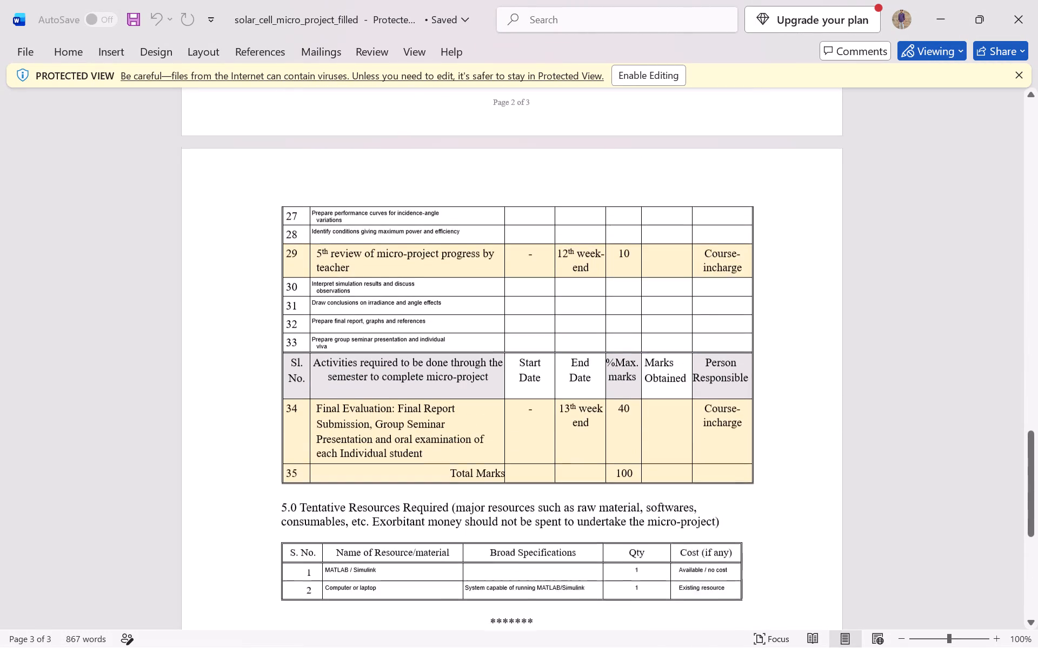
scroll(465, 274, up, 1)
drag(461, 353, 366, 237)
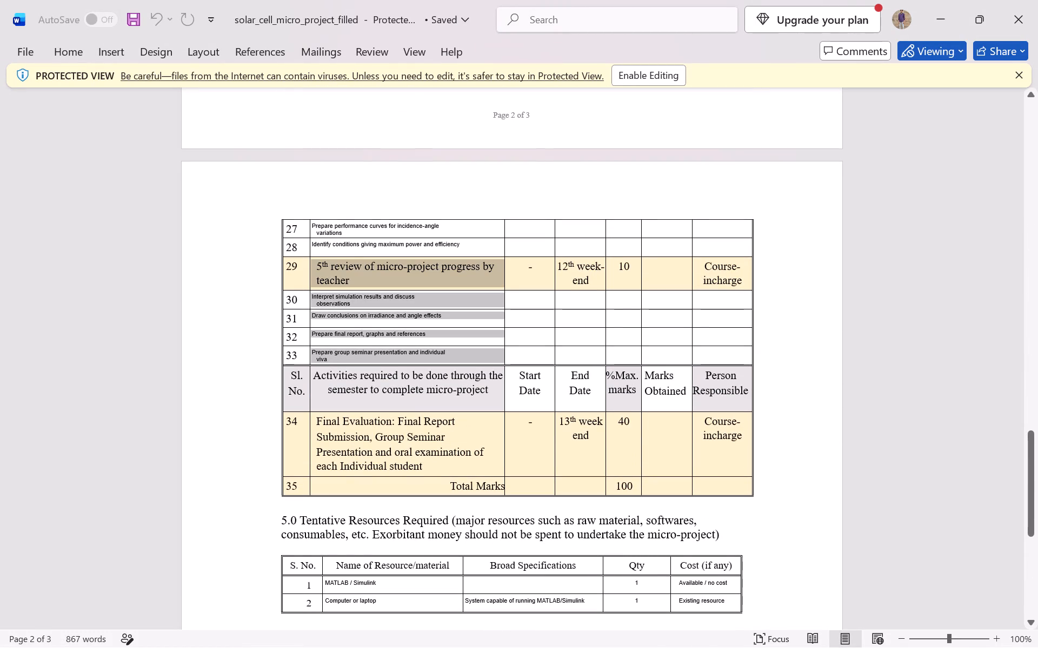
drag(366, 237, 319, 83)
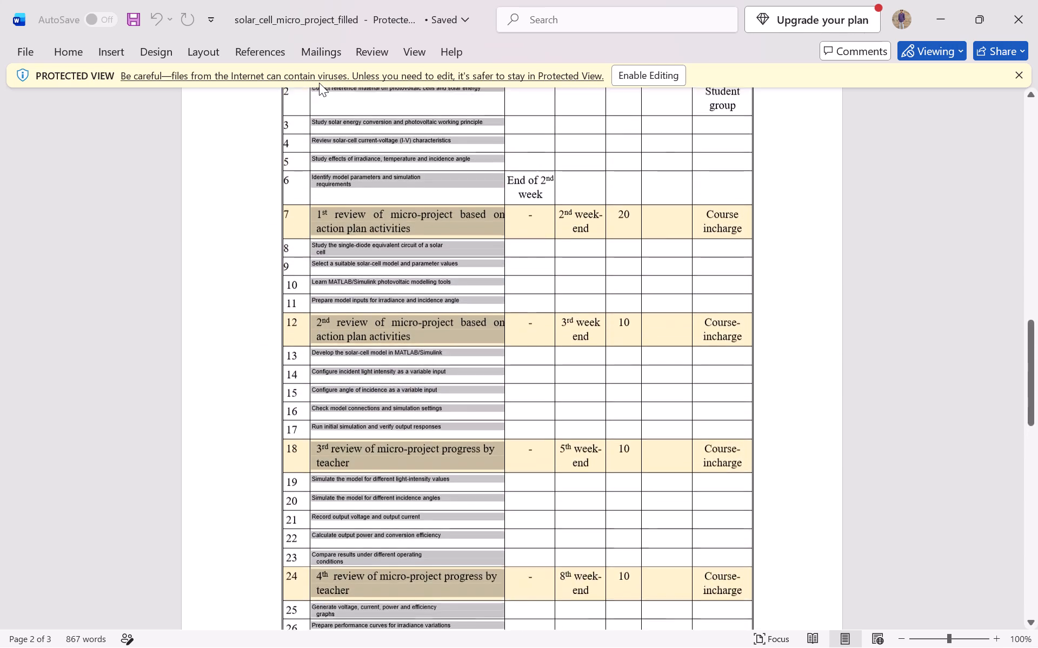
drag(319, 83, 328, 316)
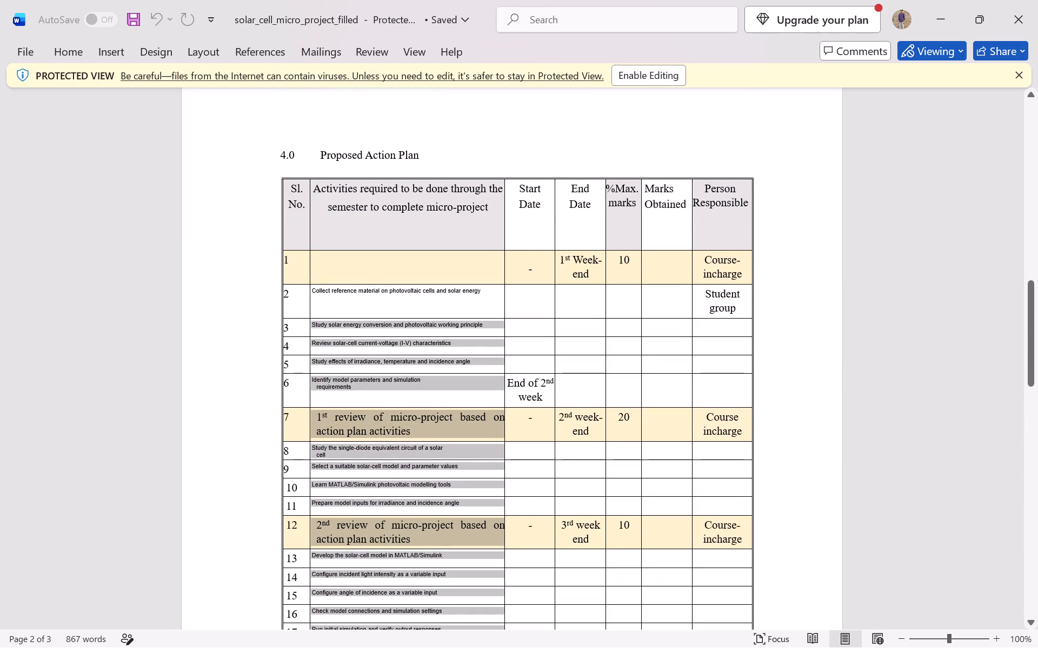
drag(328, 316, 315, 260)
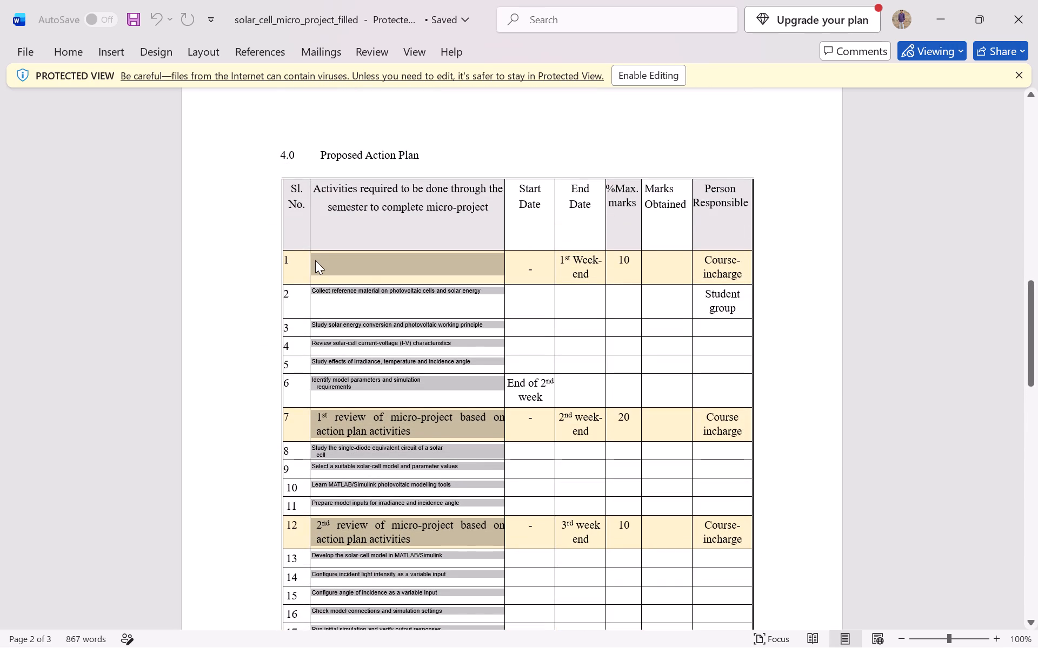
Enable editing of the protected document.
click(636, 81)
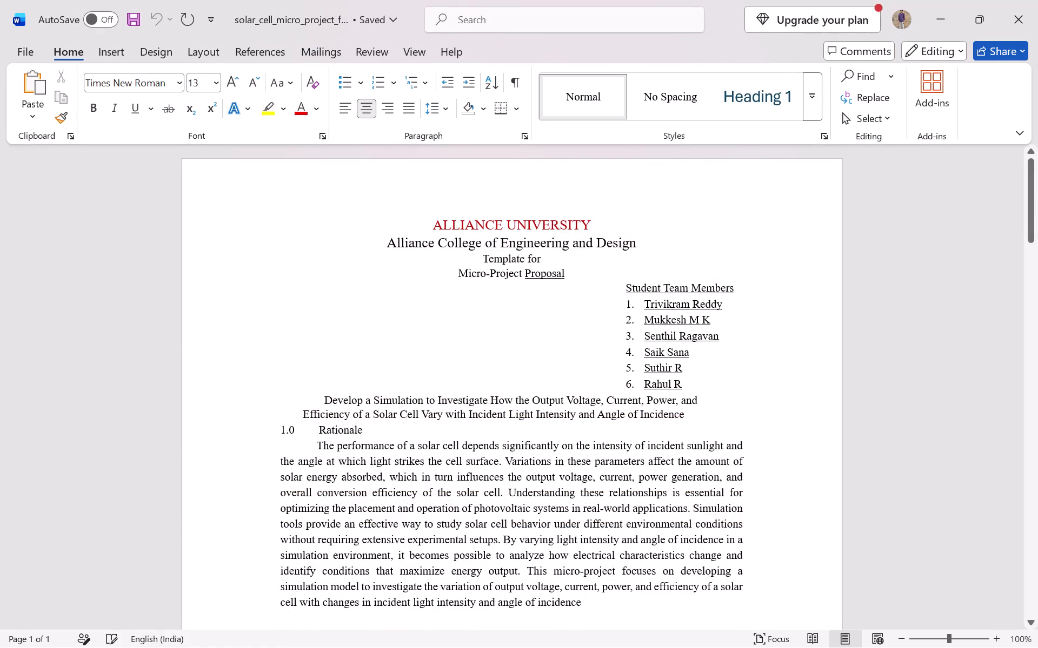
Format the action plan table's activities column, from row 1 through row 34, as Times New Roman, size 11.
scroll(370, 410, down, 13)
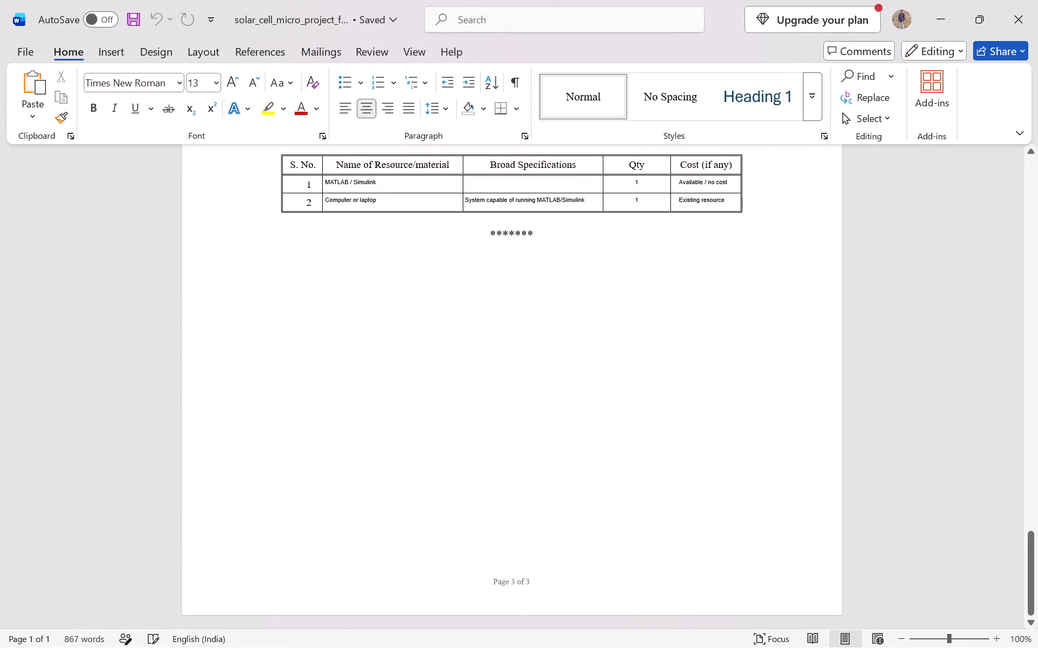
scroll(370, 410, up, 2)
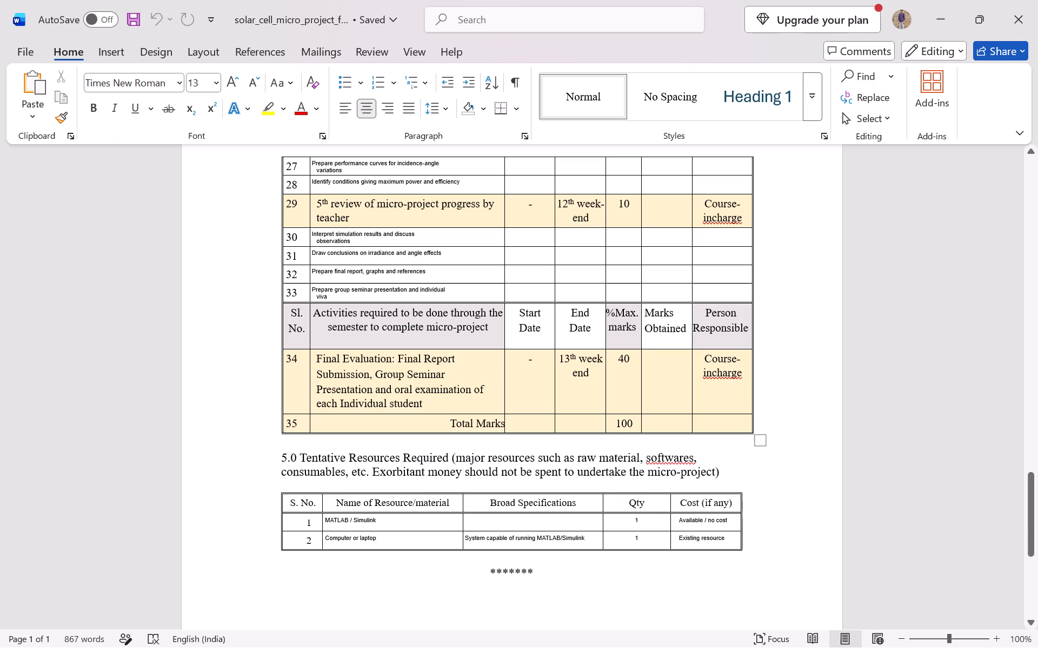
drag(481, 406, 458, 400)
drag(458, 400, 321, 251)
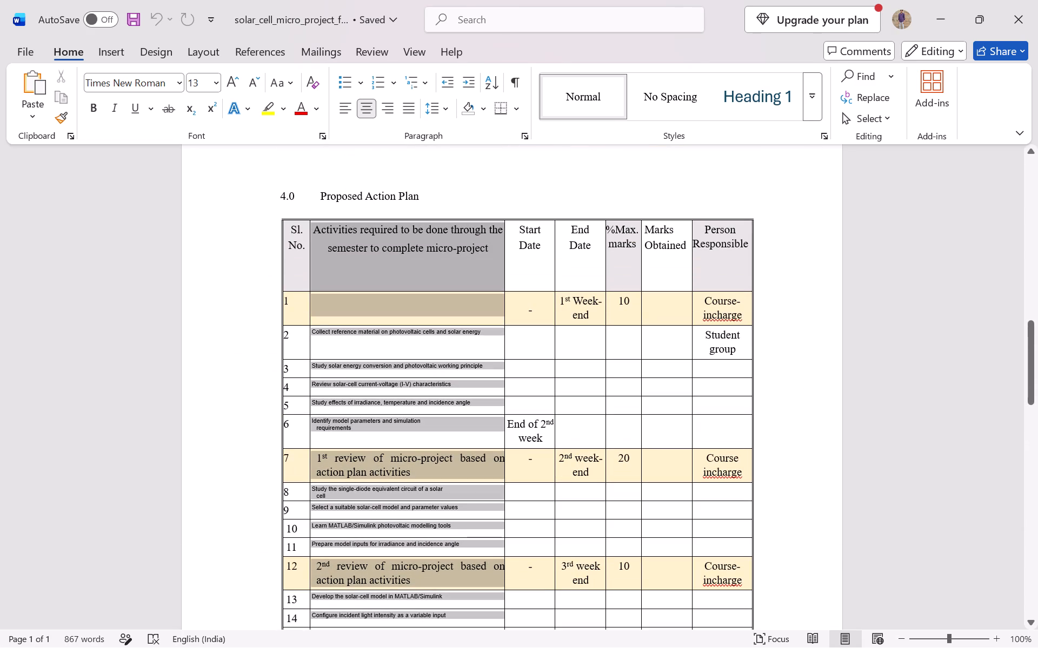
drag(321, 251, 344, 315)
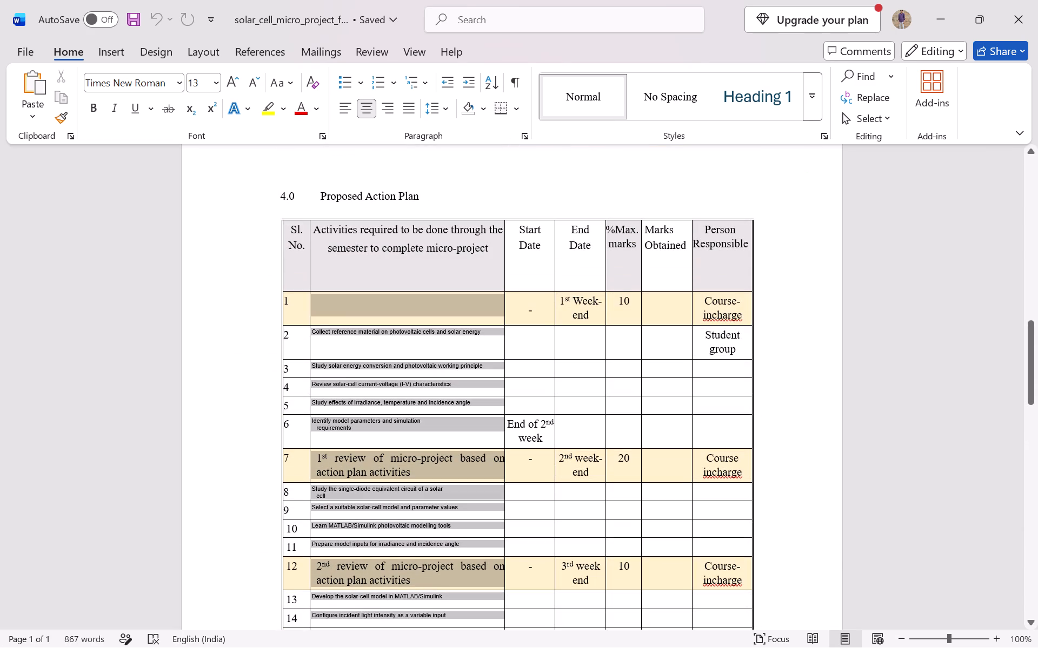
drag(344, 315, 342, 307)
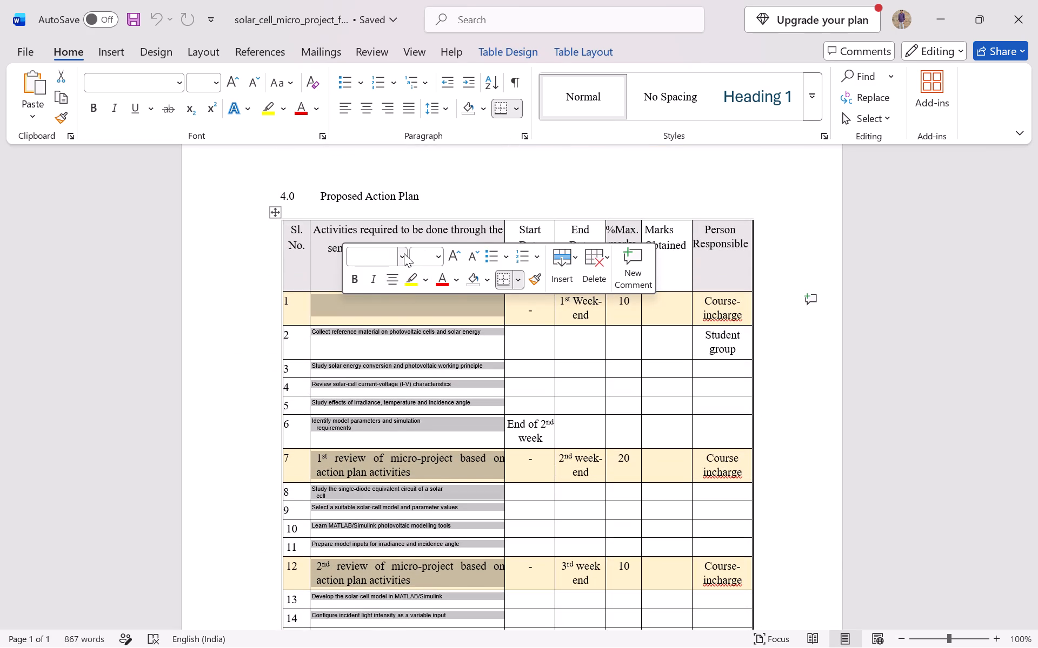
click(404, 253)
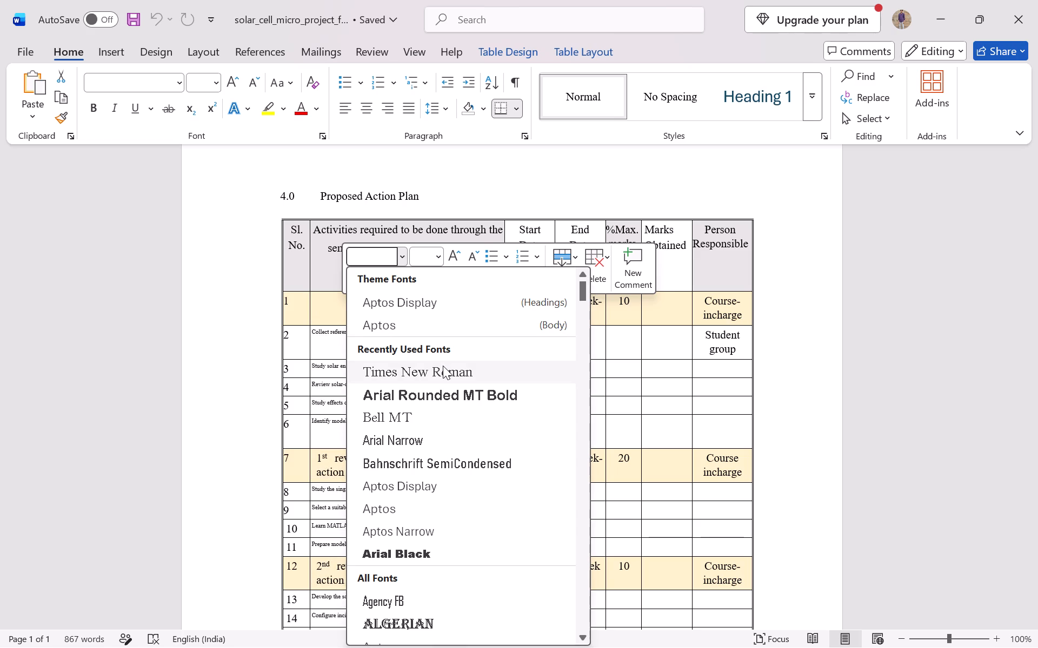
click(443, 366)
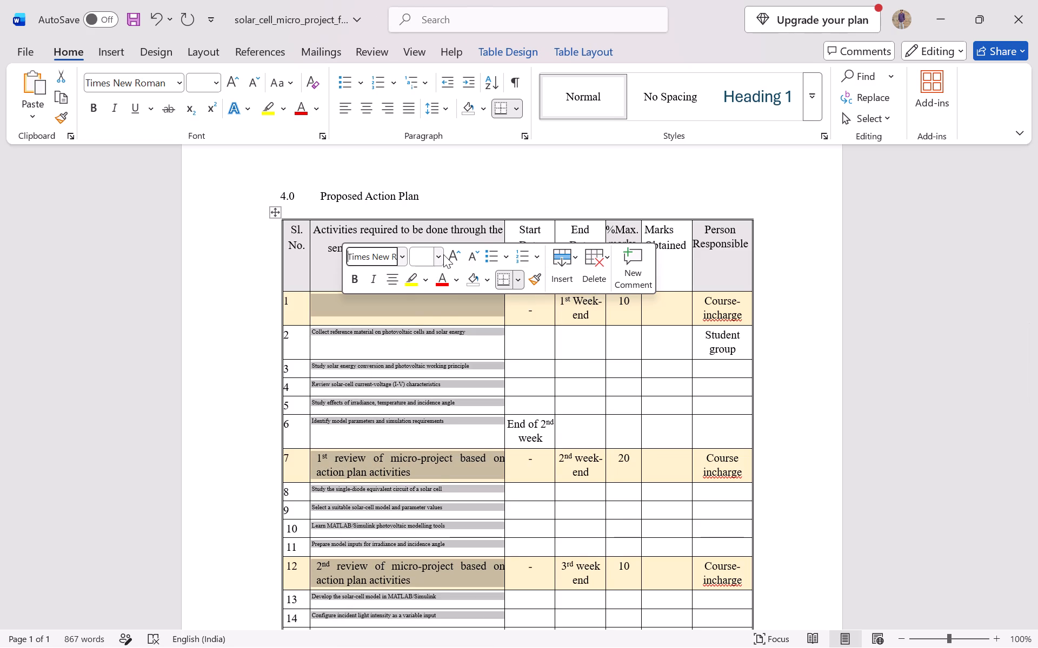
click(443, 254)
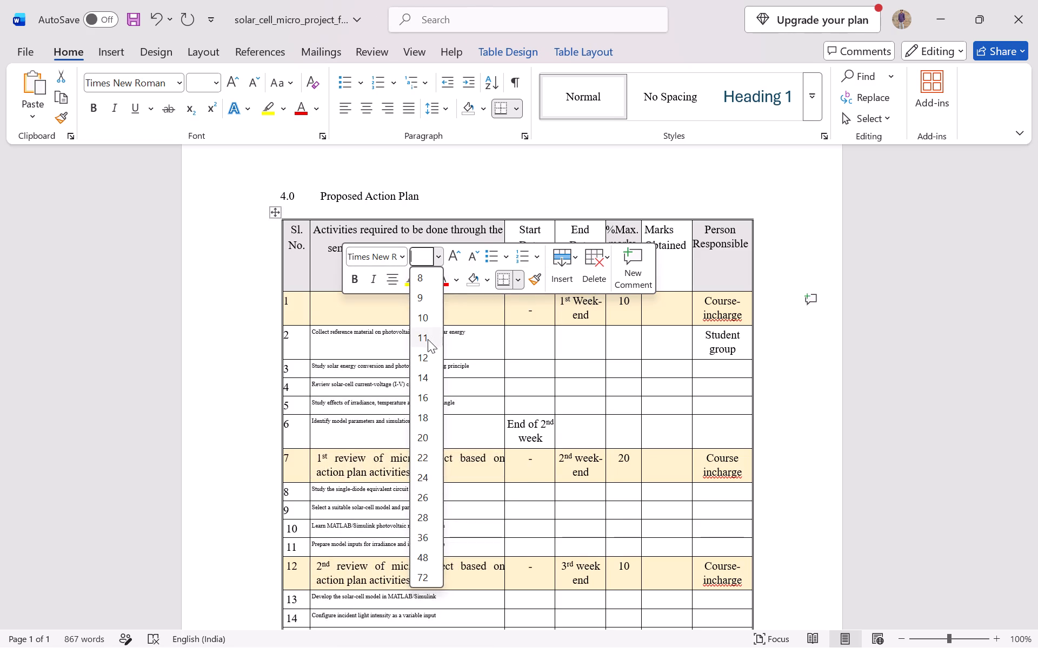
click(428, 339)
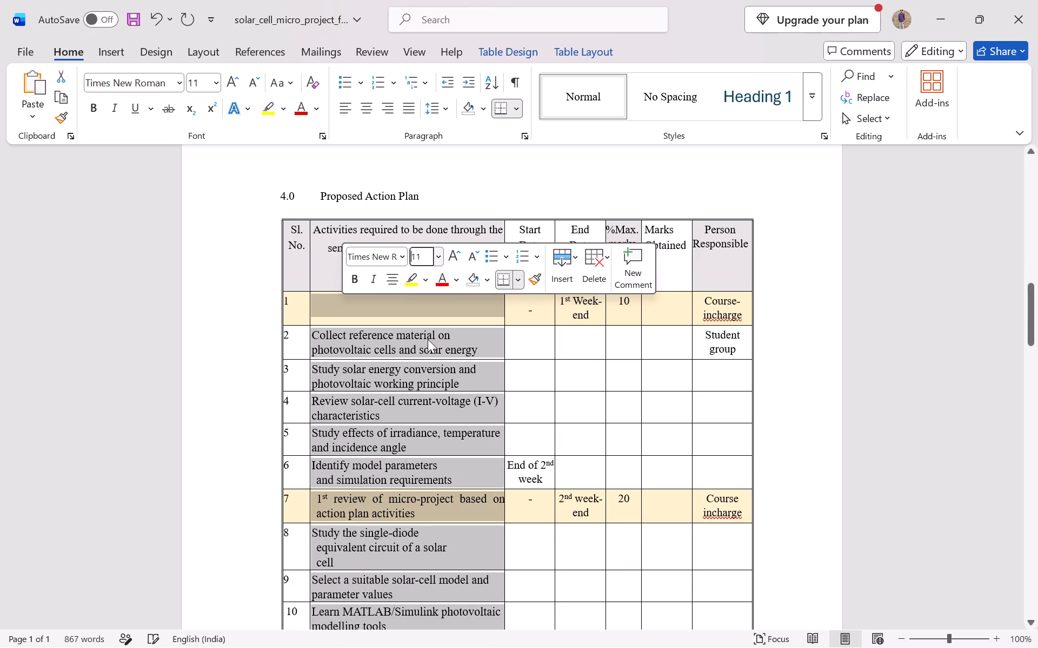
click(911, 342)
scroll(555, 450, down, 1)
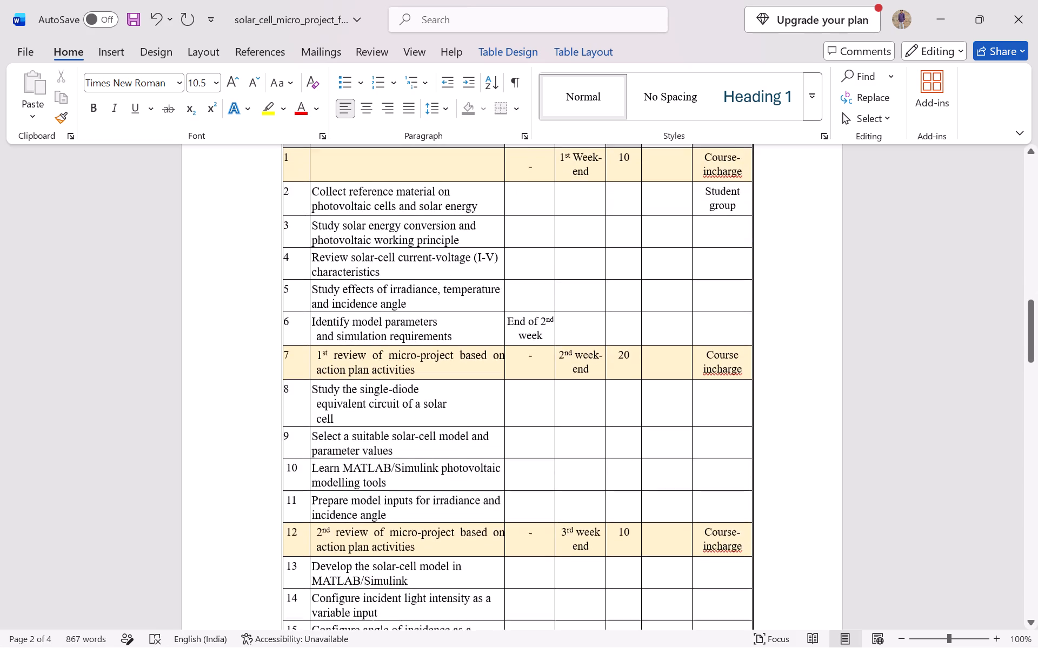
Left-align the text of the Proposed Action Plan table's activities column from row 34 up through row 1.
scroll(555, 450, down, 1)
right_click(447, 549)
scroll(447, 549, down, 4)
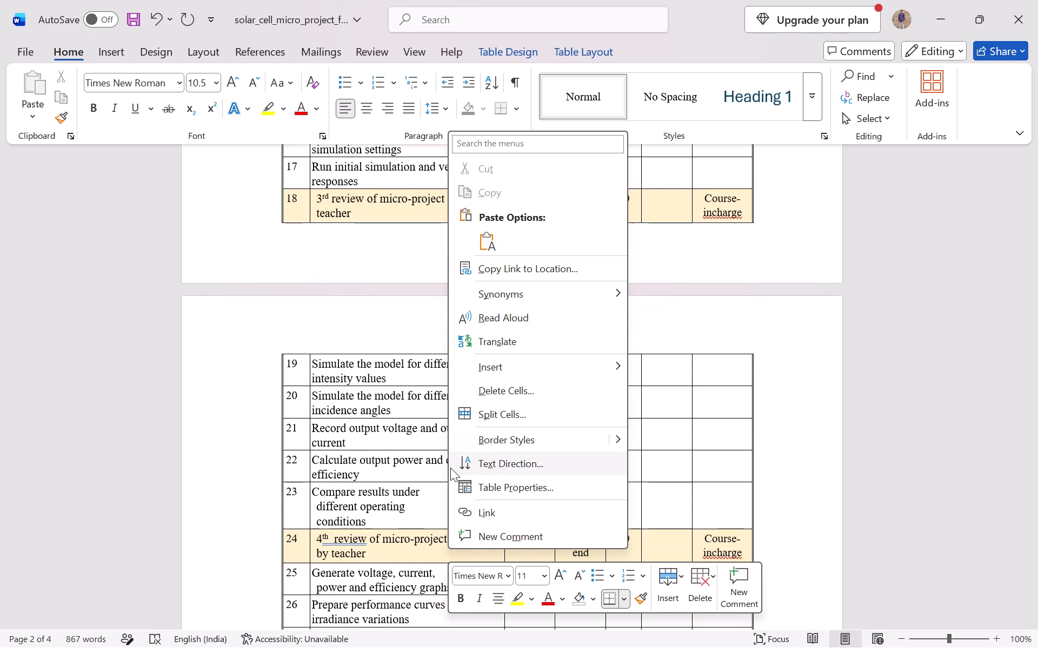
scroll(450, 468, down, 4)
scroll(401, 505, down, 3)
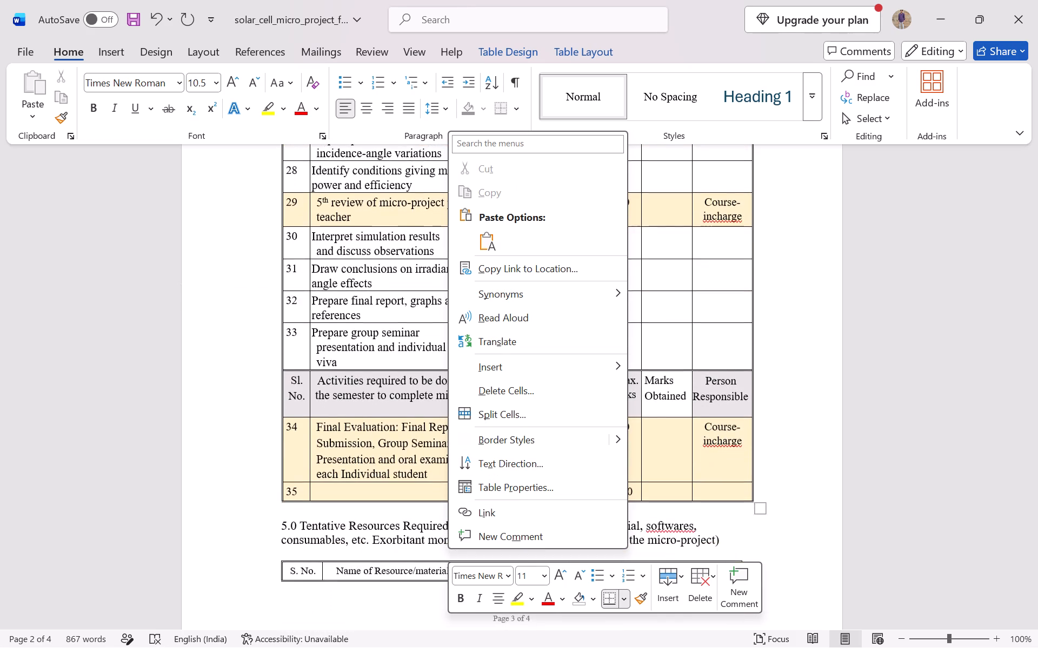
scroll(401, 505, down, 1)
click(427, 453)
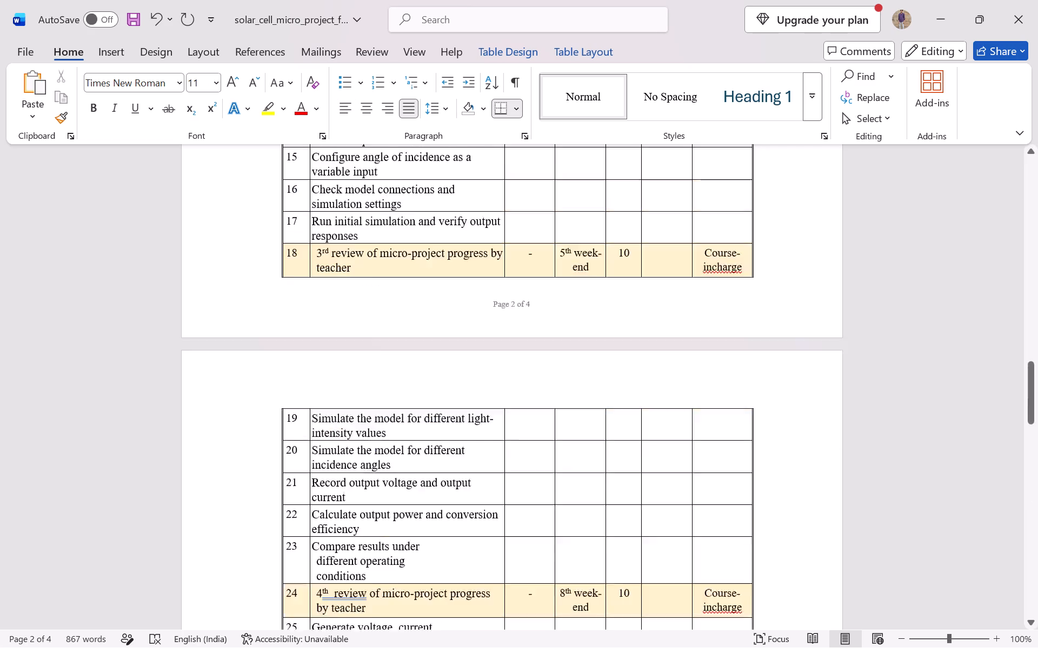
scroll(447, 471, down, 6)
scroll(442, 634, up, 2)
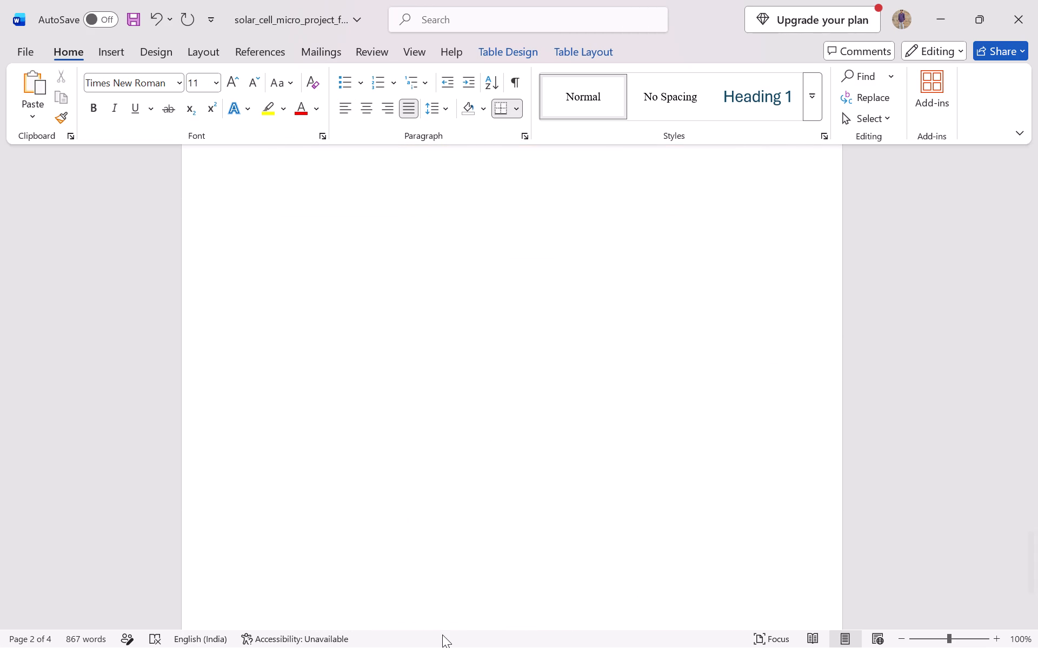
scroll(442, 634, up, 1)
scroll(436, 451, up, 3)
scroll(436, 451, down, 1)
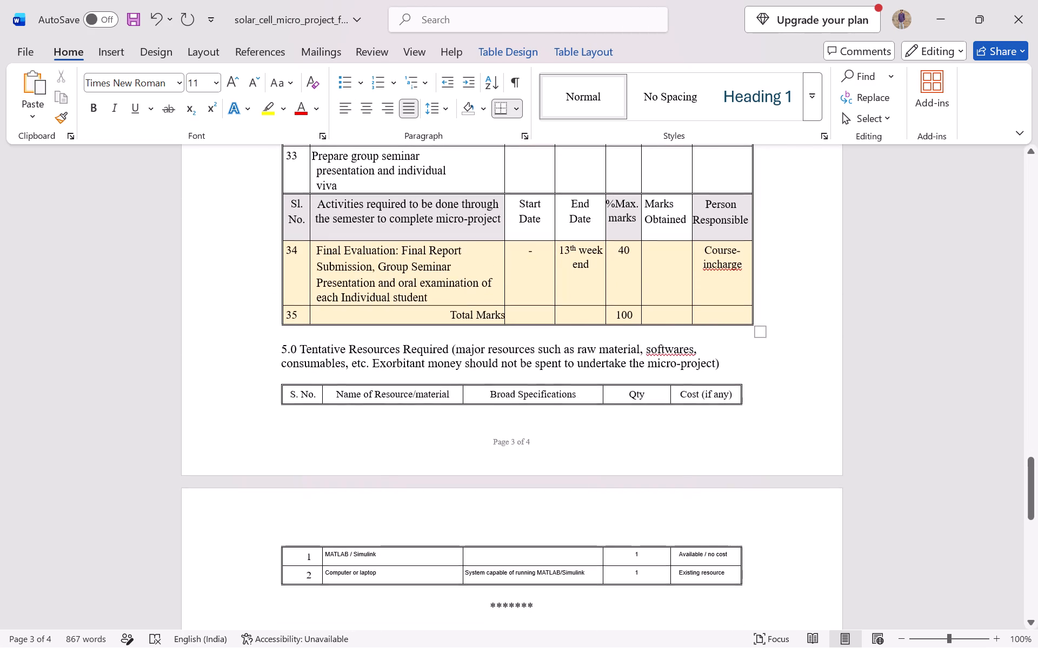
drag(437, 300, 316, 119)
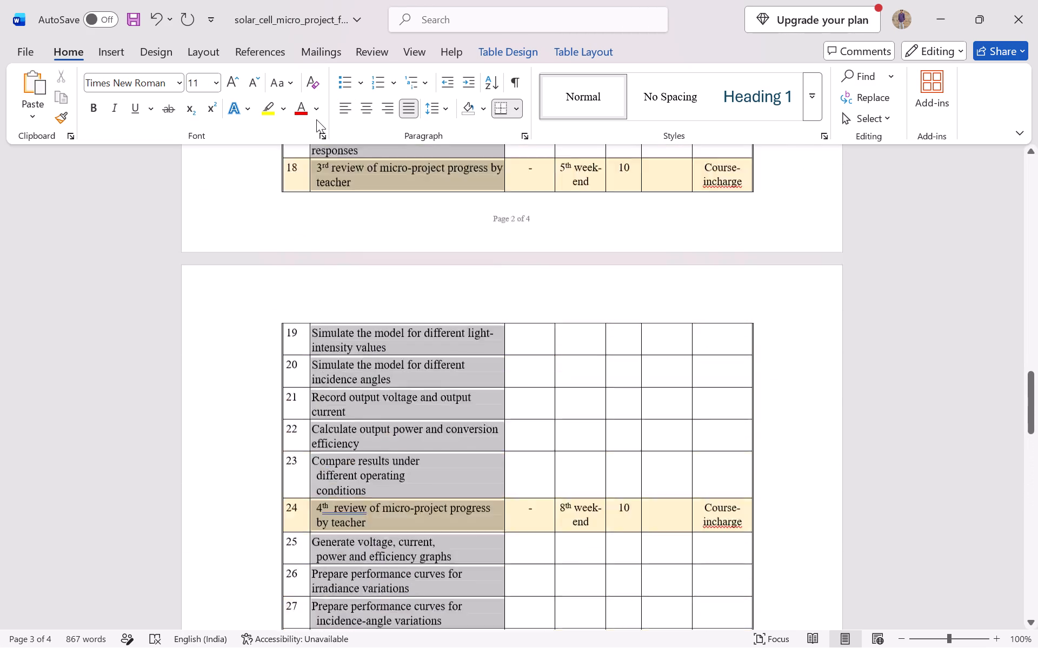
drag(316, 119, 339, 106)
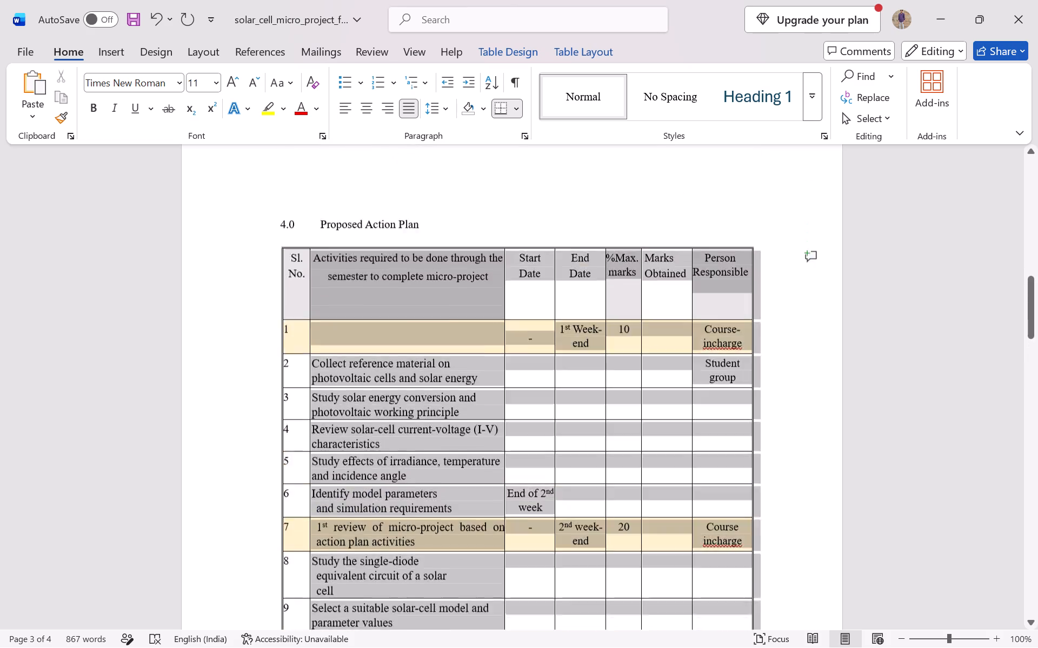
drag(339, 106, 343, 401)
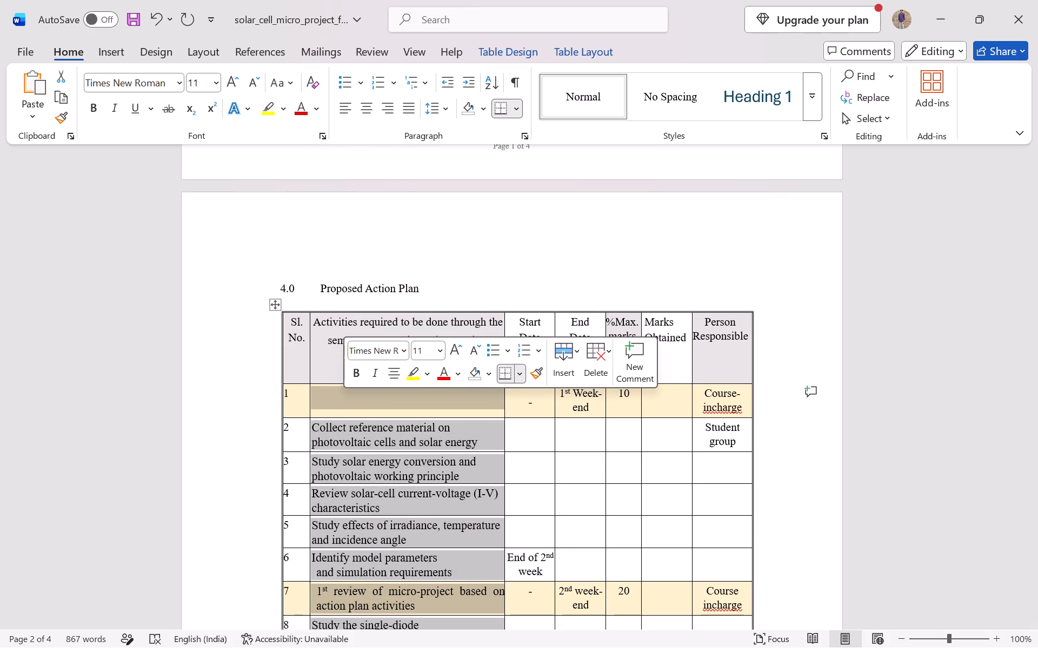
click(348, 106)
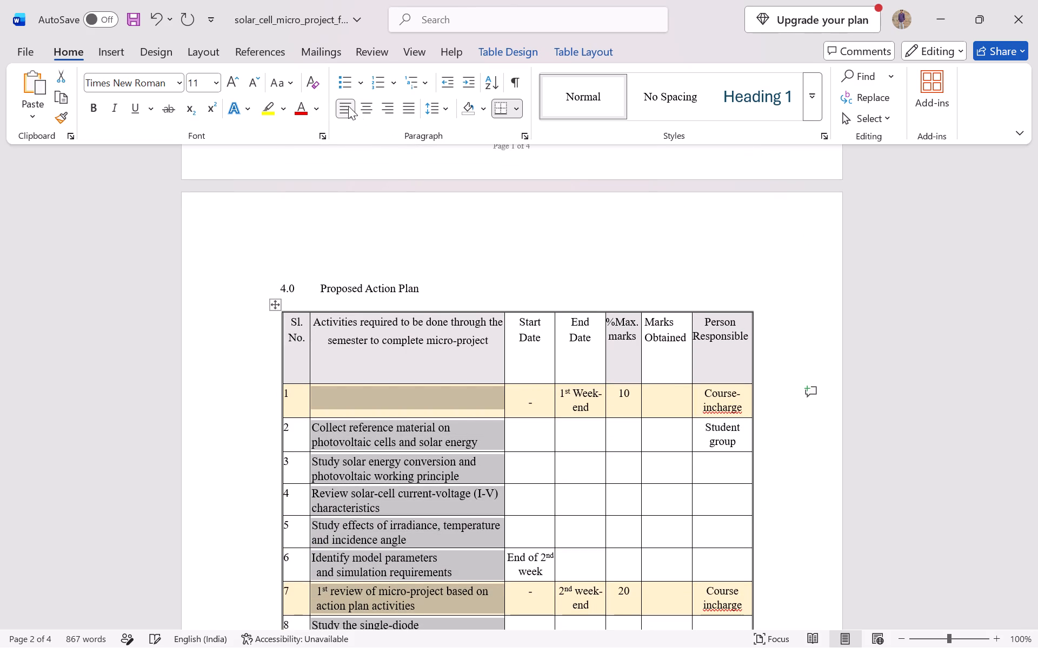
click(348, 106)
click(348, 106)
scroll(370, 246, down, 2)
click(177, 346)
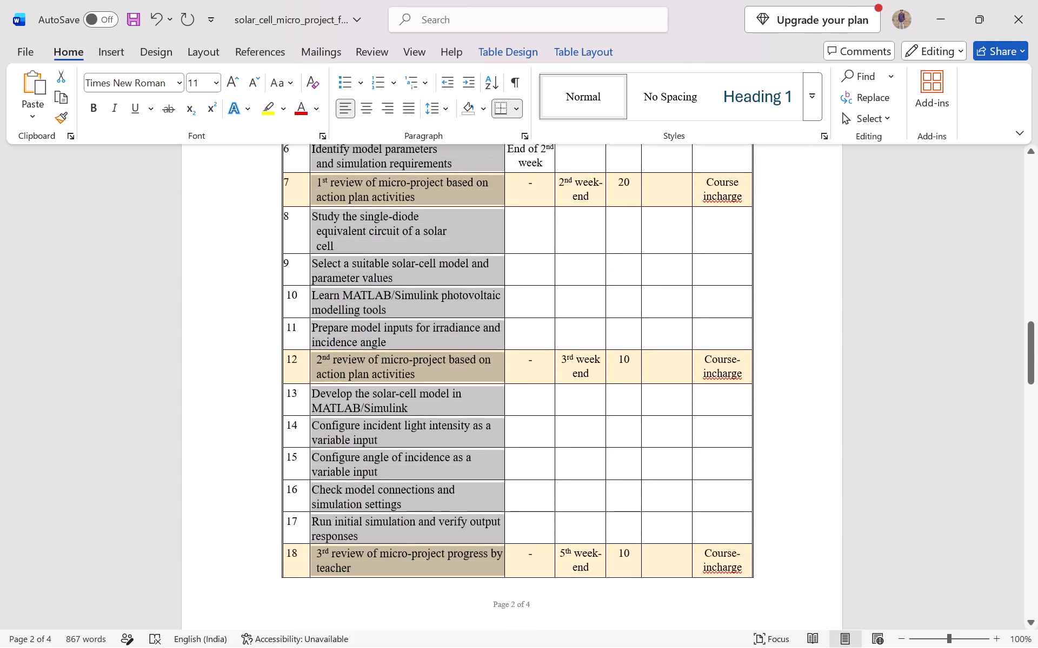
click(881, 337)
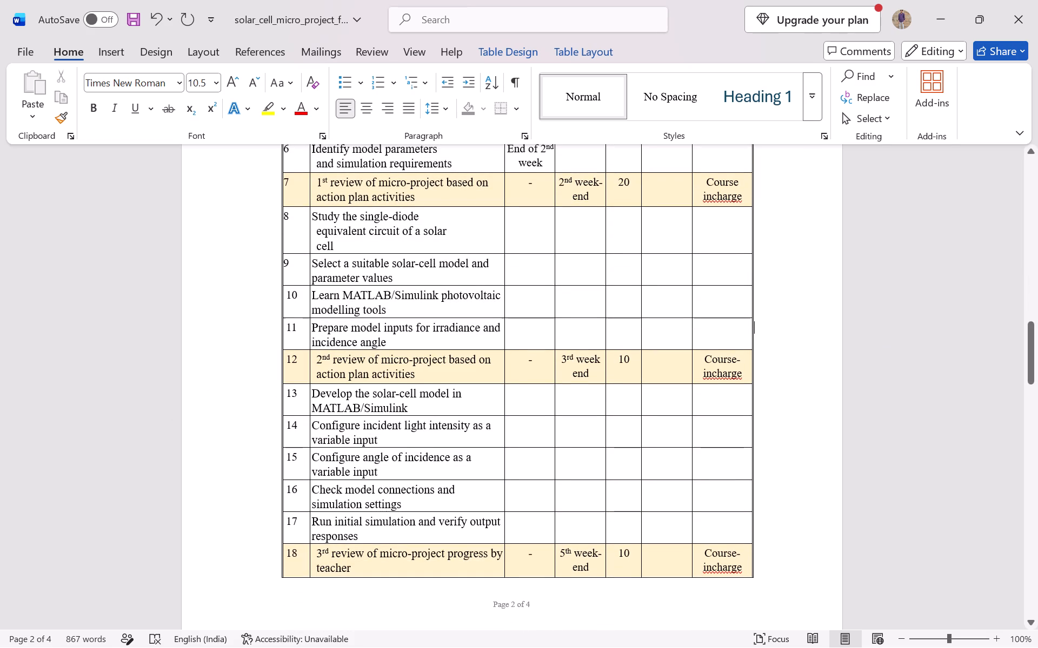
Correct the spelling of "incharge" to "in charge" in the Person Responsible cells of rows 34, 29 and 24.
scroll(550, 451, down, 5)
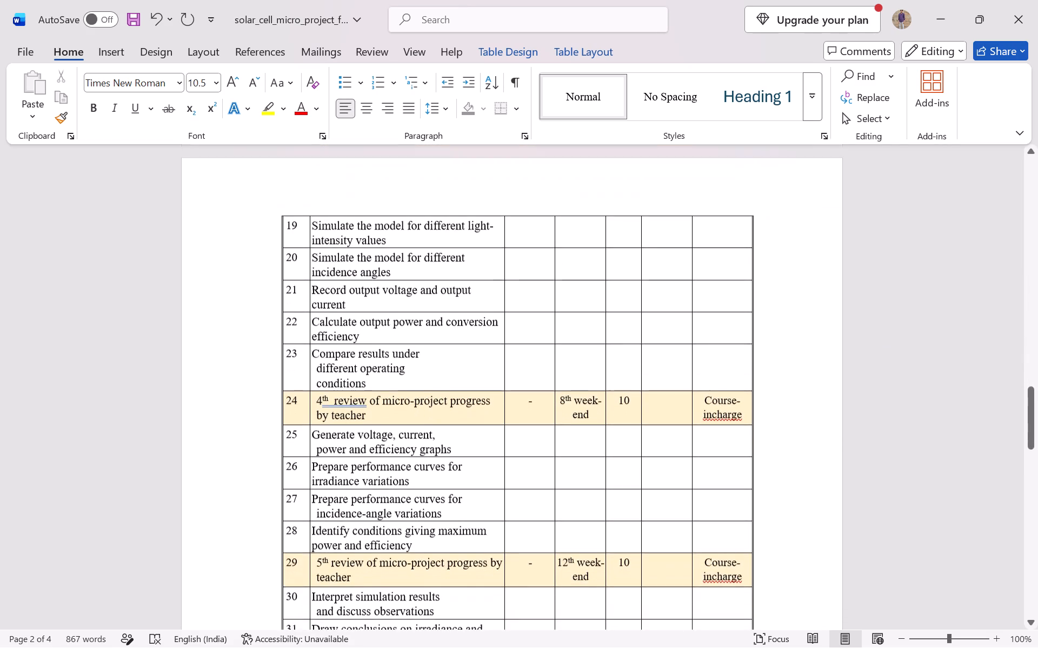
scroll(550, 451, down, 3)
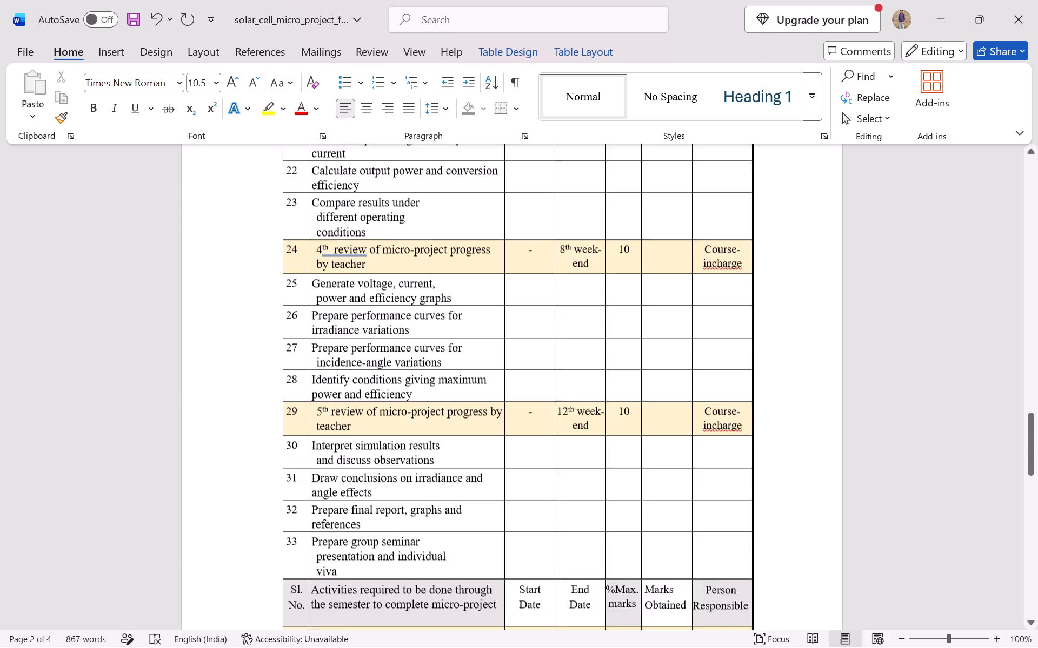
scroll(550, 451, right, 1)
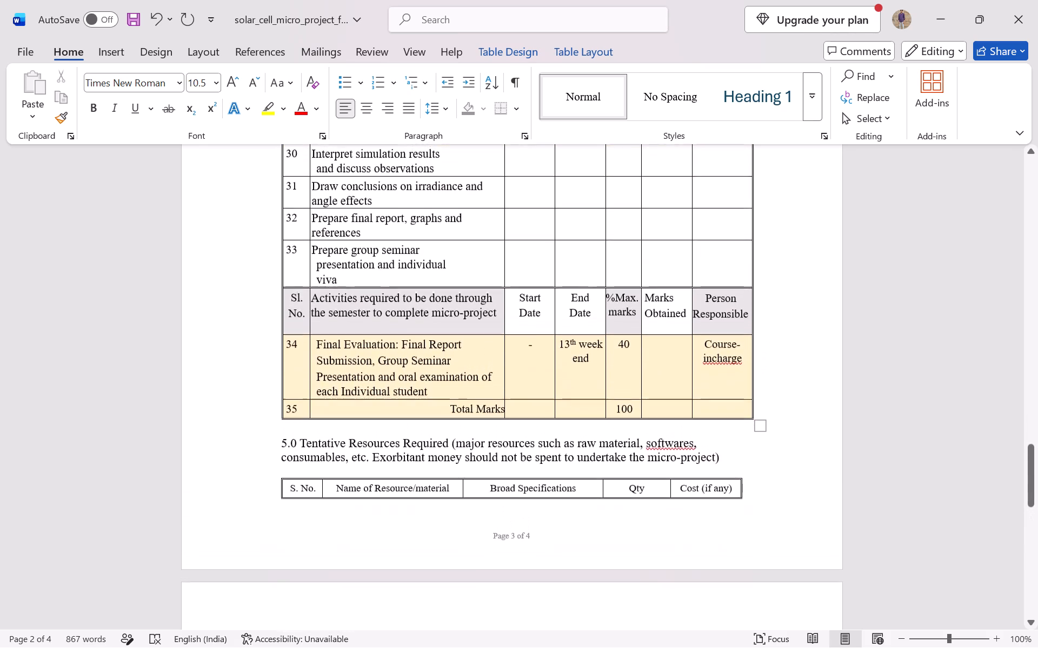
scroll(550, 451, right, 1)
scroll(550, 451, up, 1)
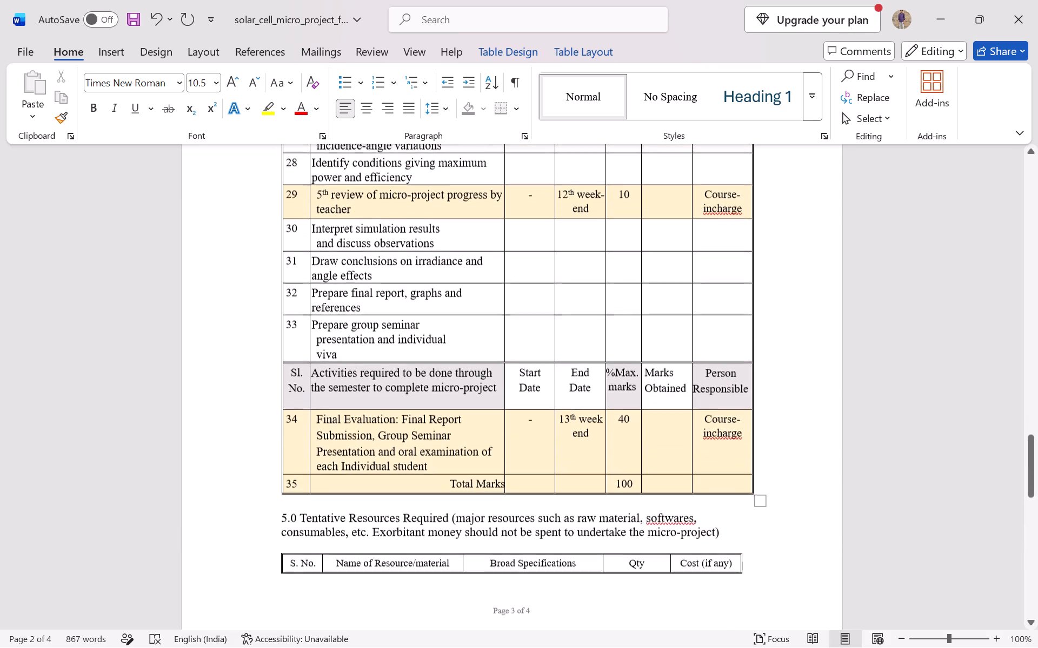
scroll(550, 451, up, 1)
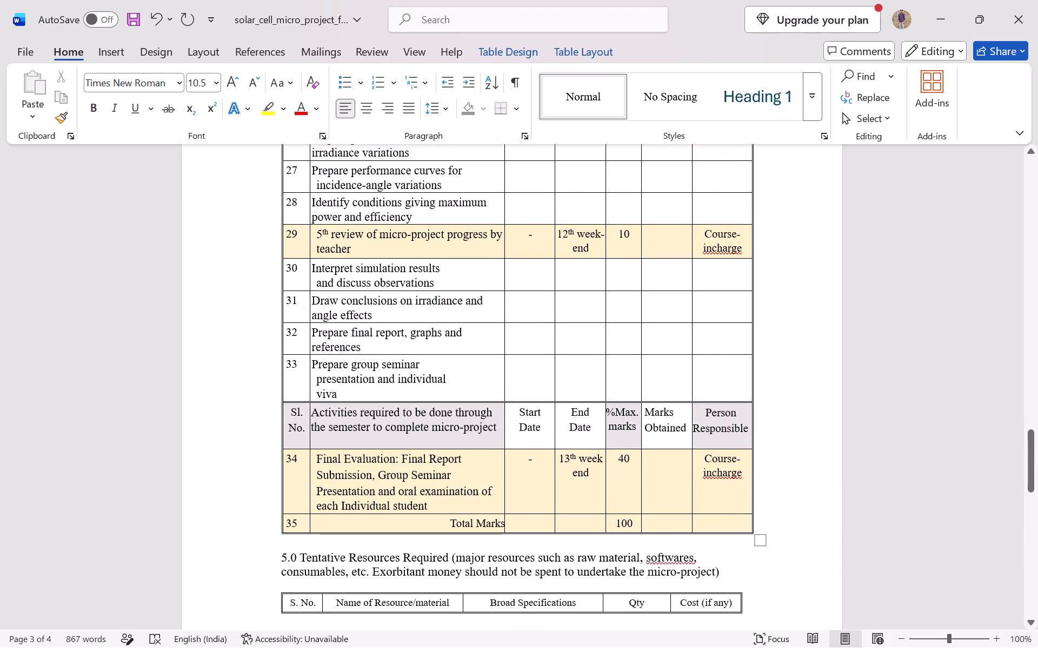
right_click(728, 478)
click(668, 133)
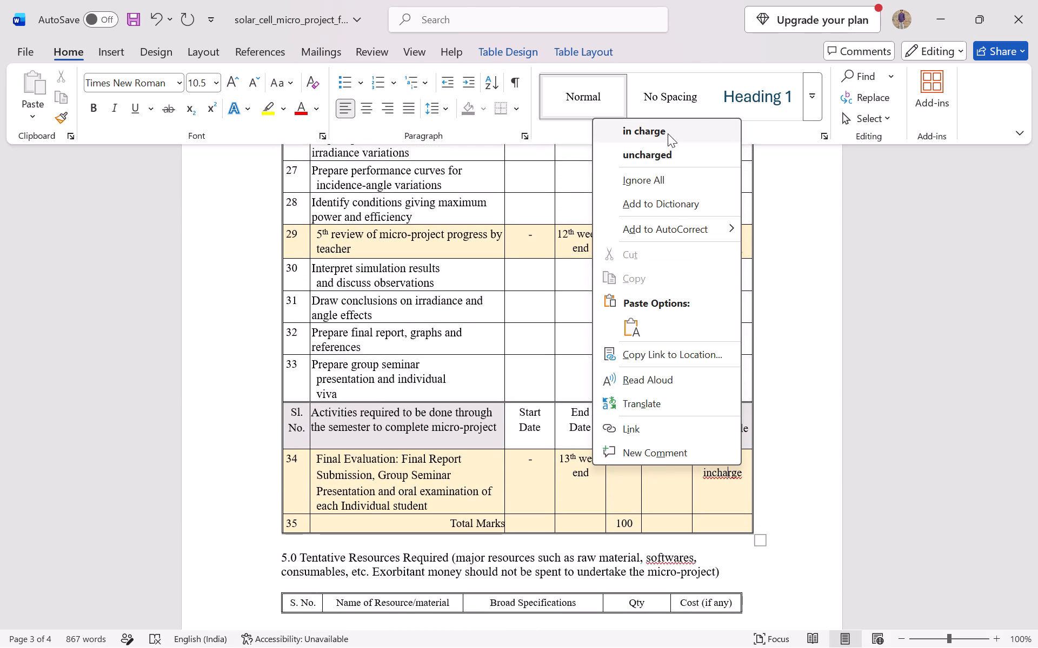
scroll(750, 313, up, 1)
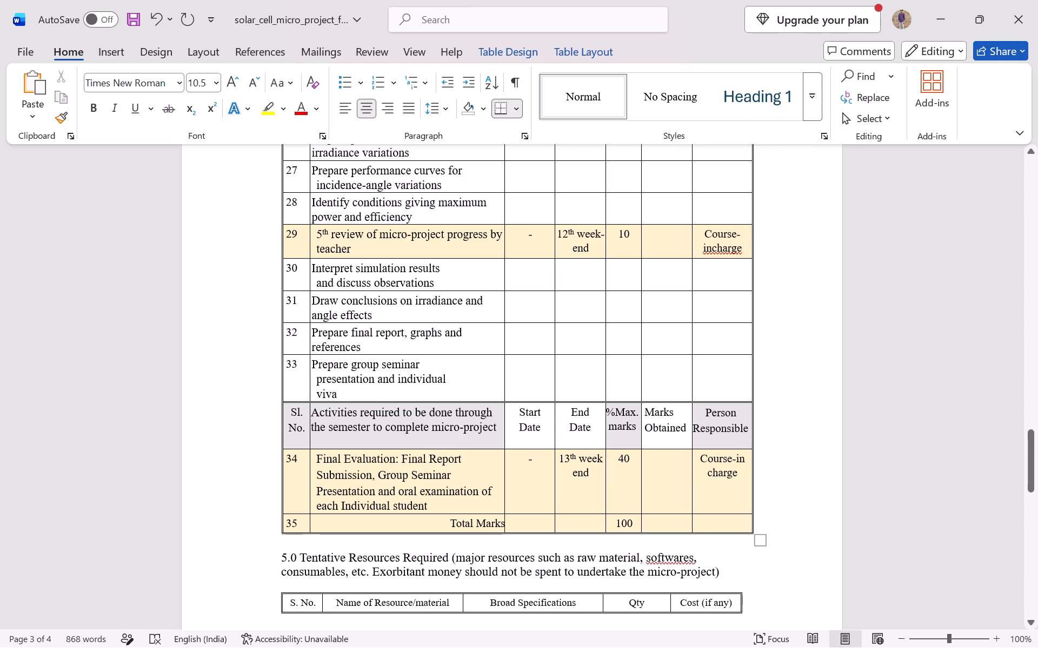
scroll(750, 313, up, 1)
right_click(726, 249)
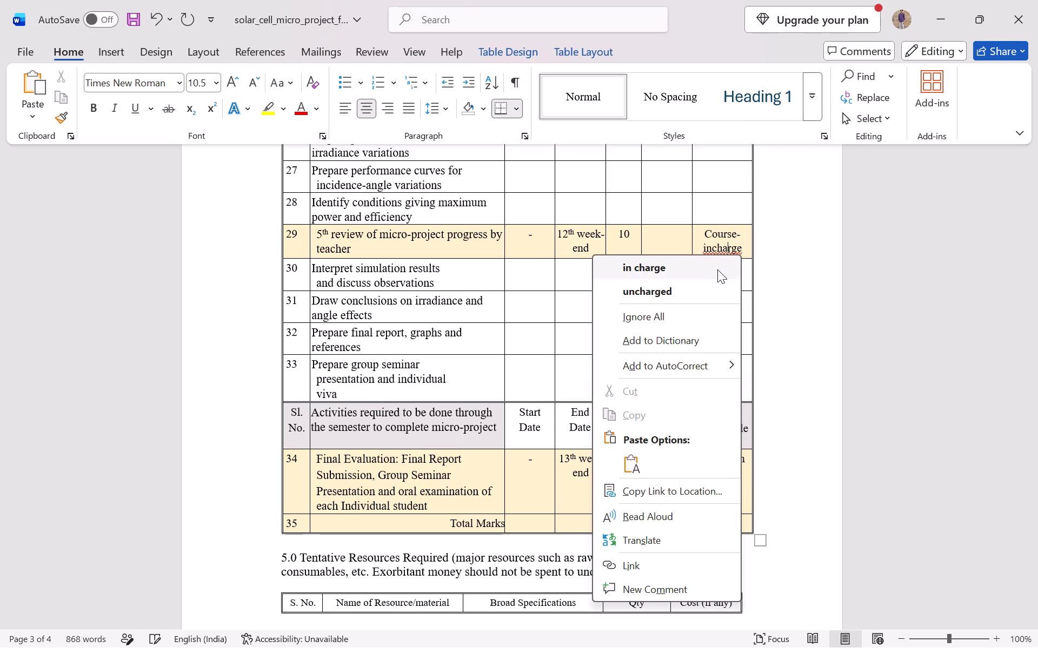
click(717, 269)
scroll(717, 269, up, 2)
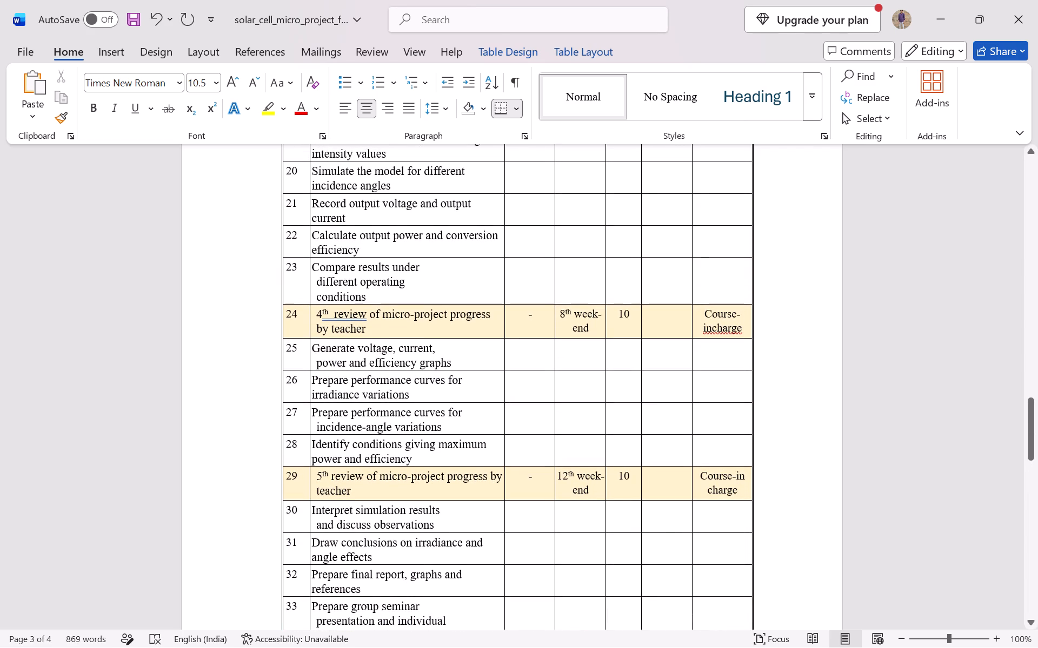
right_click(725, 328)
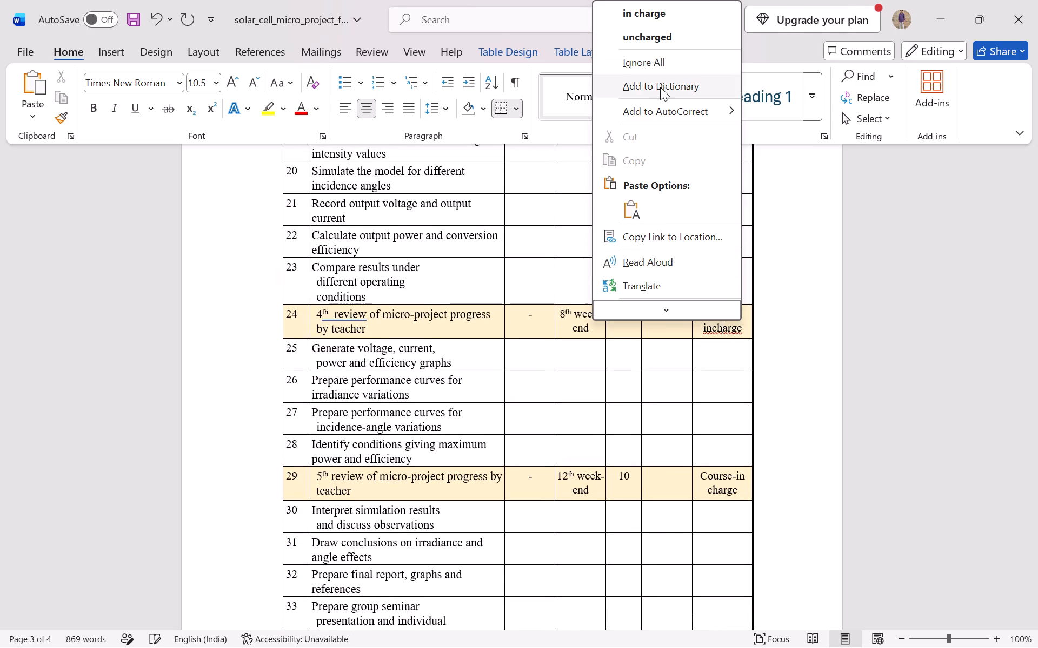
click(650, 11)
Correct "incharge" to "in charge" in the Person Responsible cells of rows 18, 12, 7 and 1.
scroll(744, 238, up, 4)
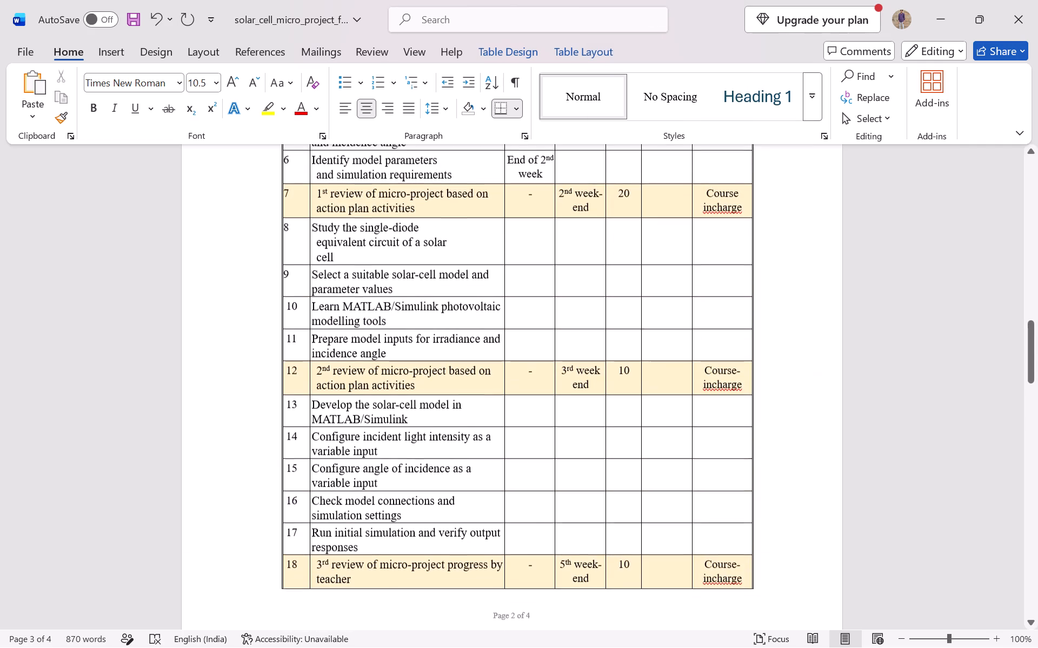
right_click(720, 584)
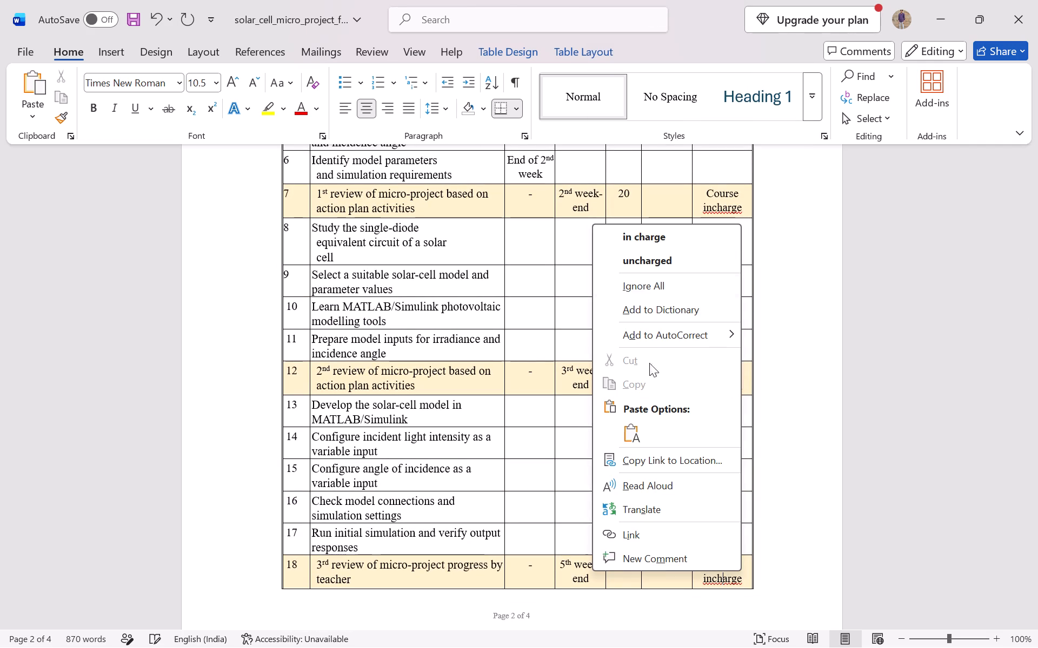
click(638, 227)
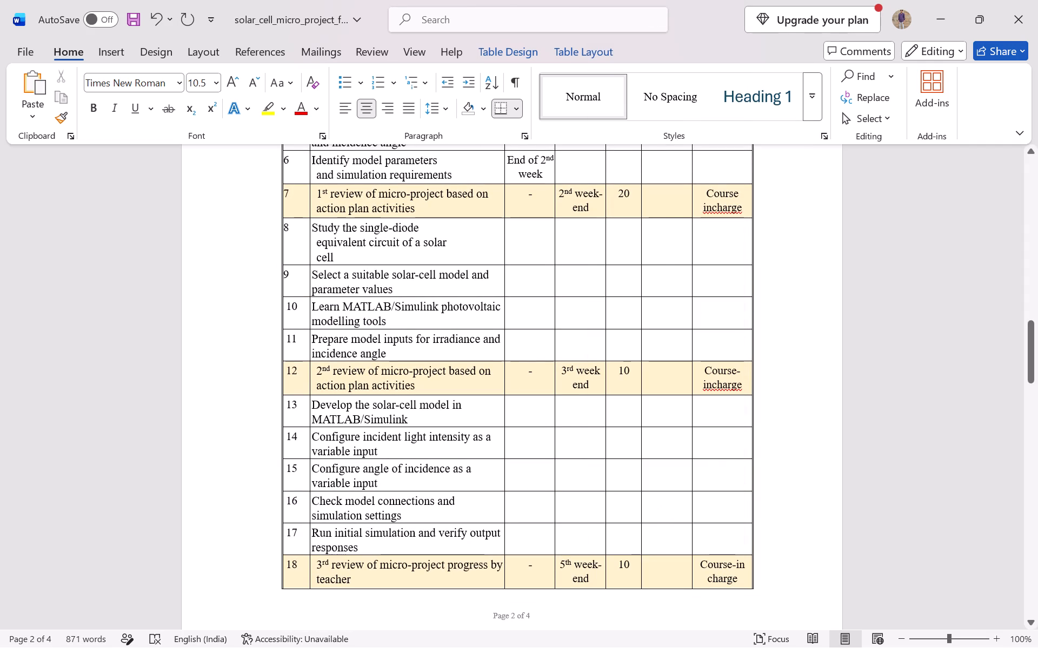
right_click(732, 384)
click(668, 39)
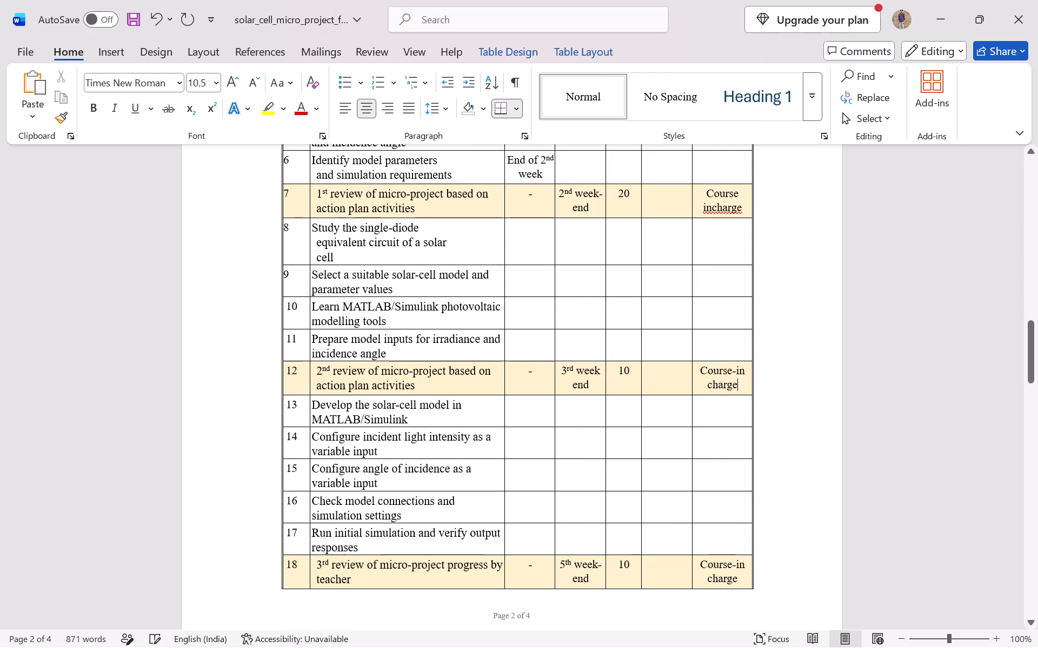
right_click(723, 211)
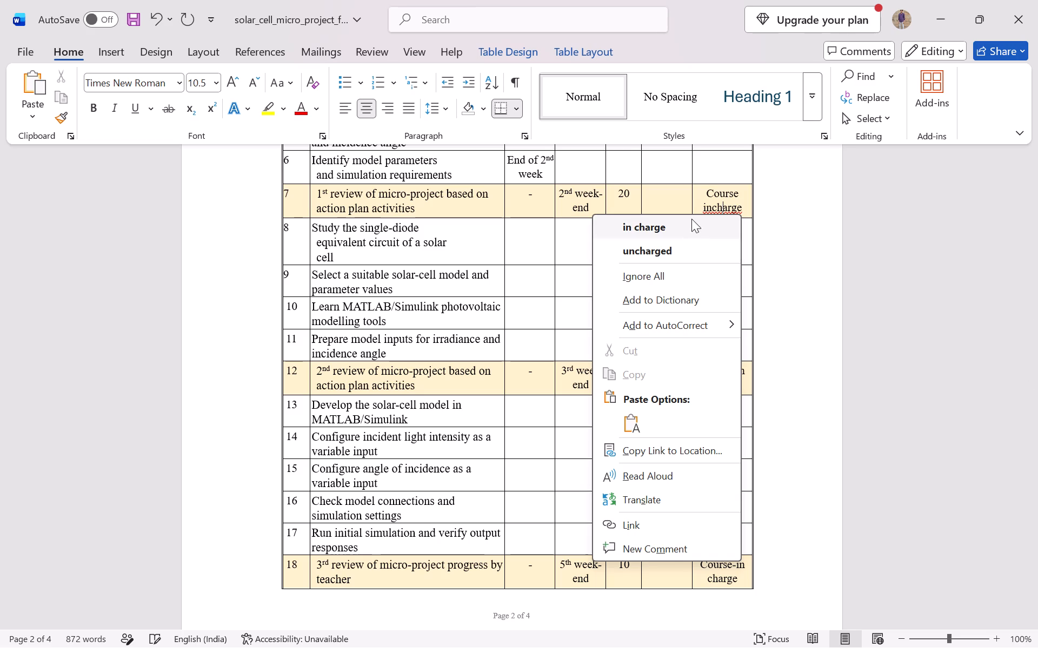
click(691, 219)
scroll(691, 219, up, 3)
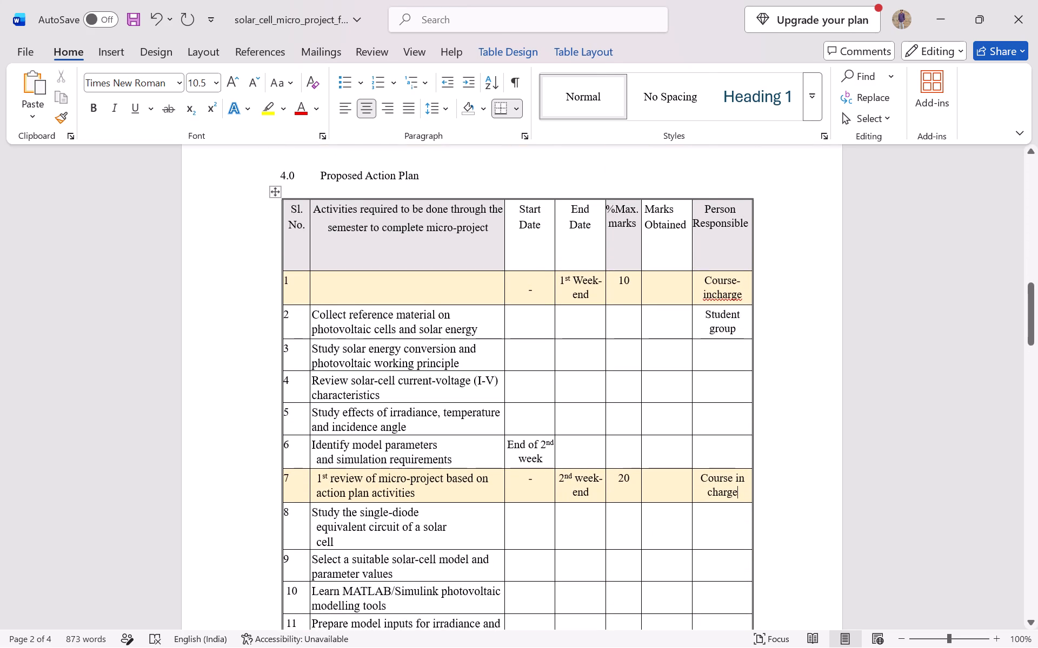
right_click(710, 295)
click(627, 11)
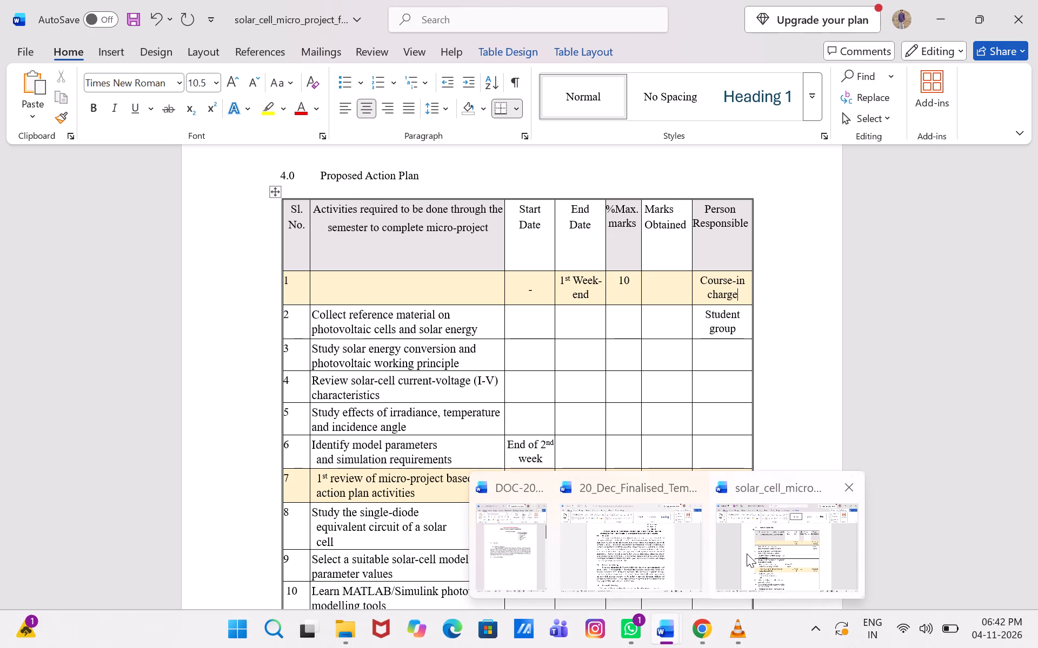
Switch to the Word document whose name starts with DOC-2026110 and look through its Tentative Action Plan table.
click(747, 553)
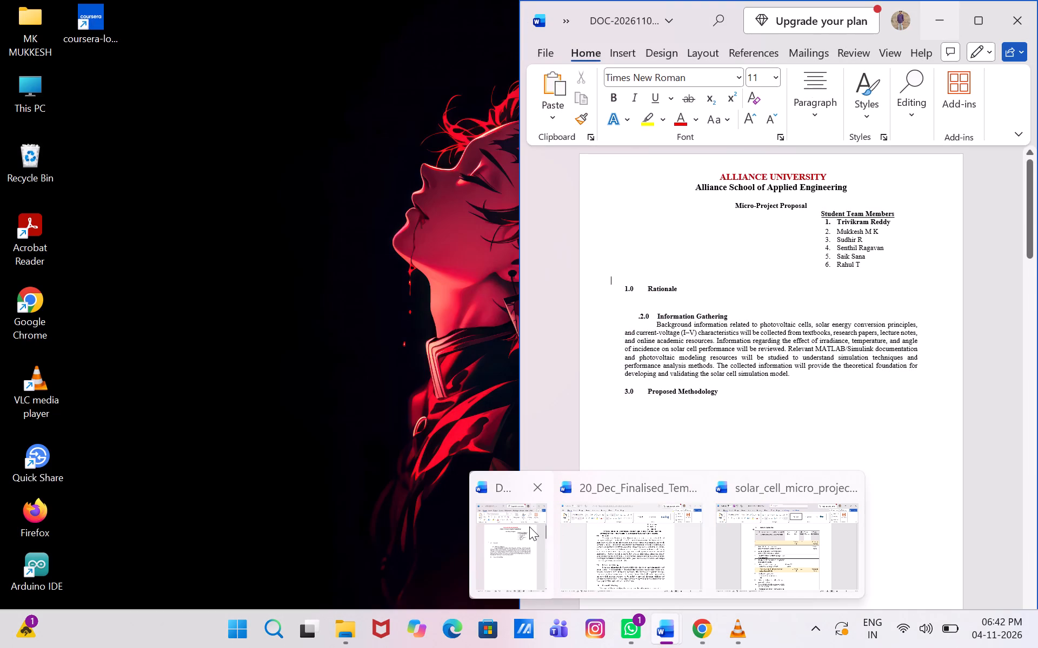
click(513, 539)
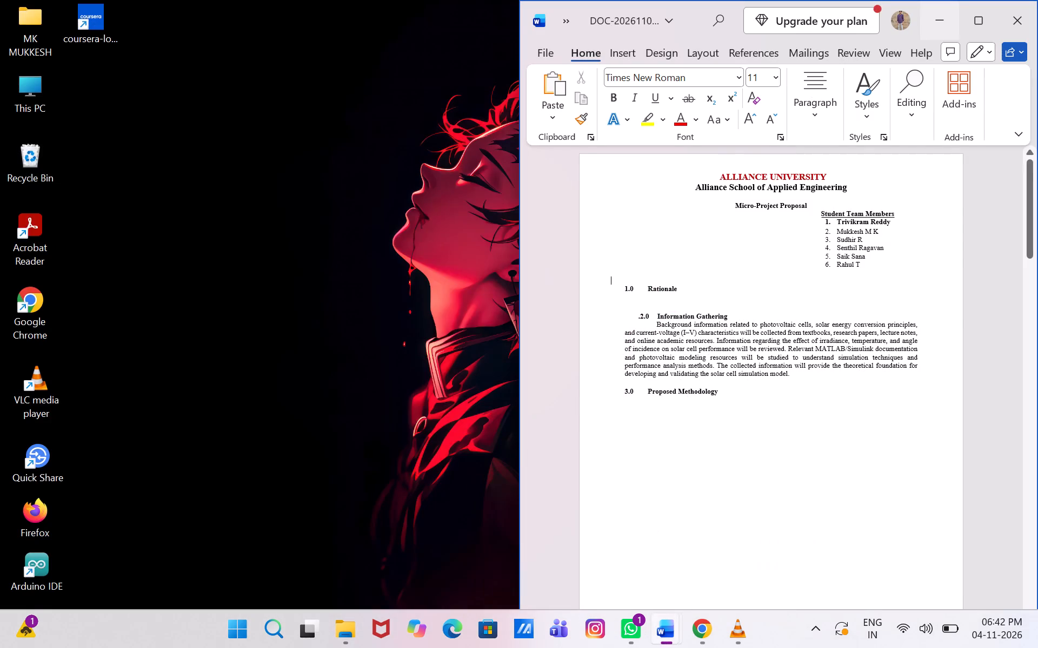
scroll(722, 484, down, 13)
scroll(722, 484, up, 7)
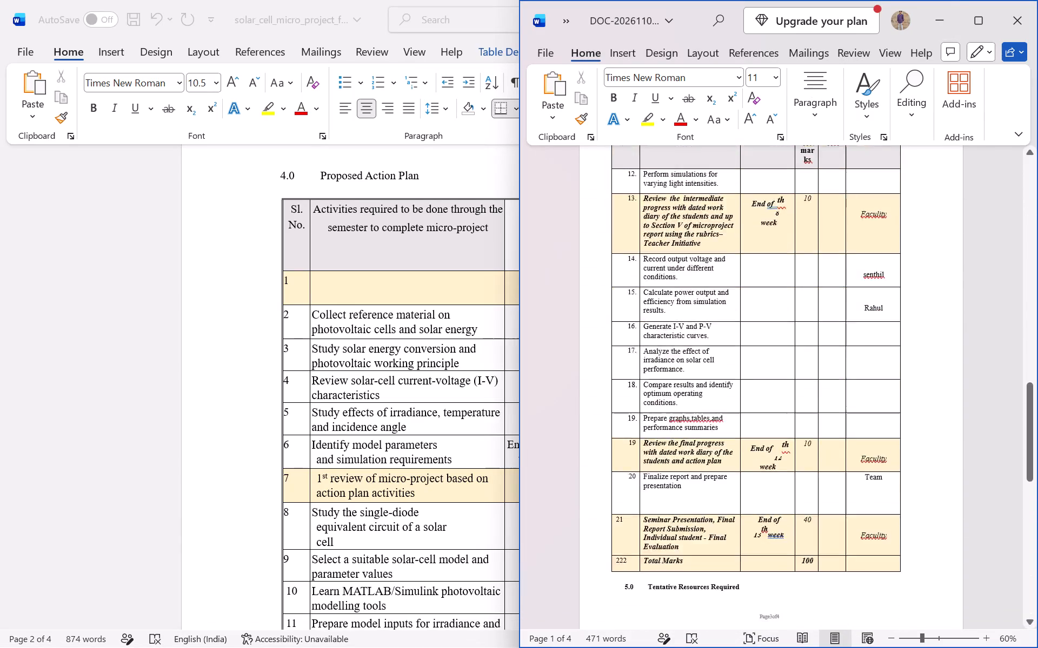
scroll(722, 484, up, 2)
scroll(722, 484, down, 1)
scroll(722, 484, up, 2)
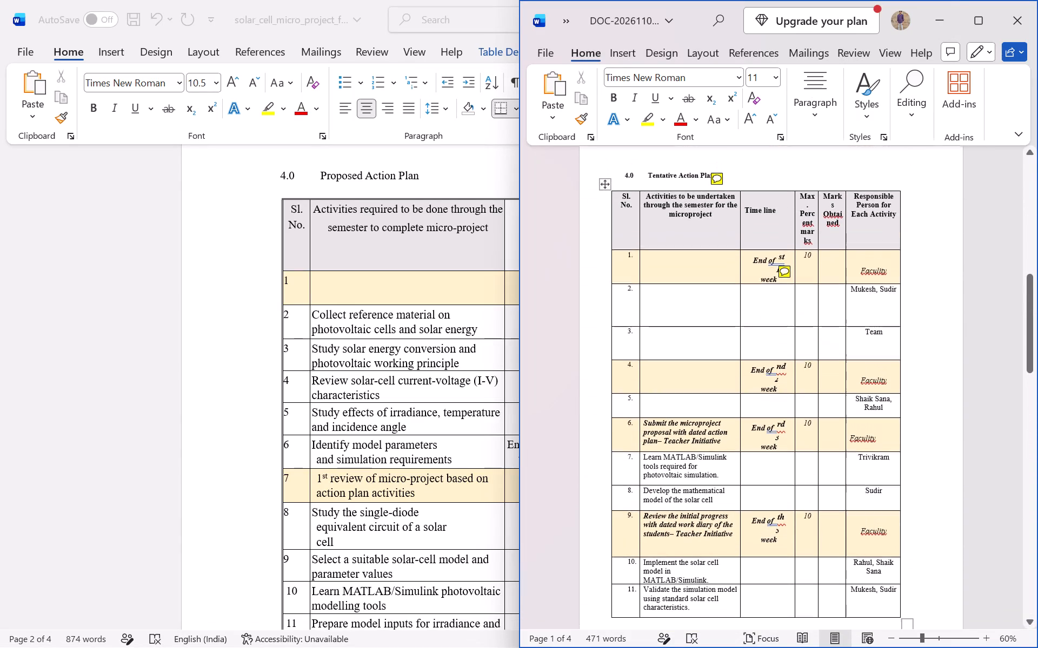
Inspect the comment markers on the Tentative Action Plan heading and row 1 time line, and review the proposal's first page.
click(782, 275)
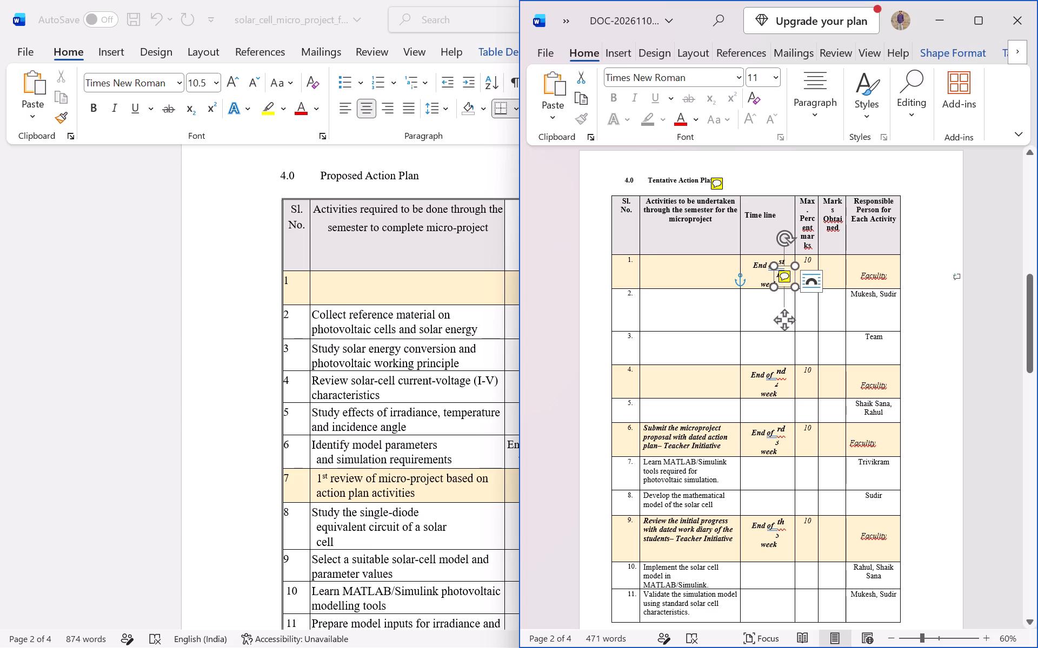
click(786, 277)
click(780, 276)
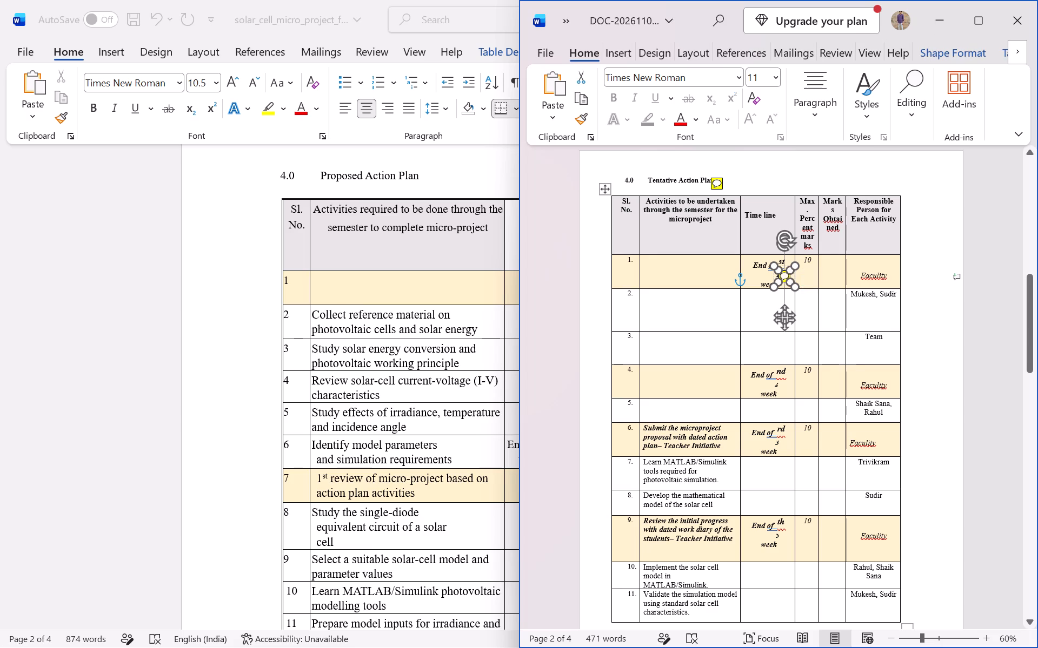
click(848, 269)
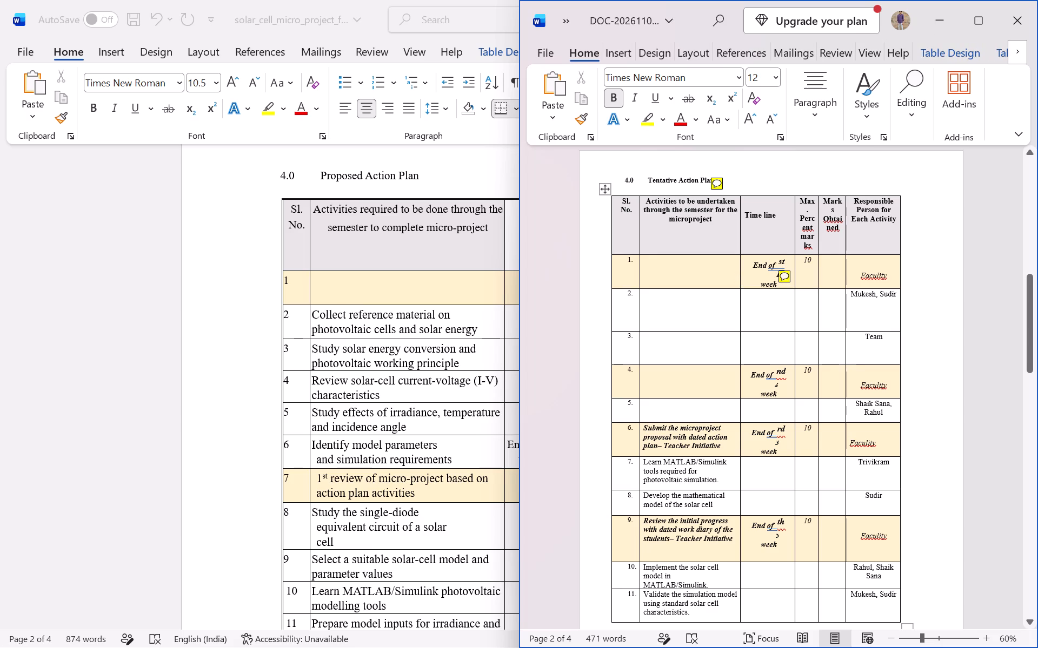
click(782, 269)
click(788, 276)
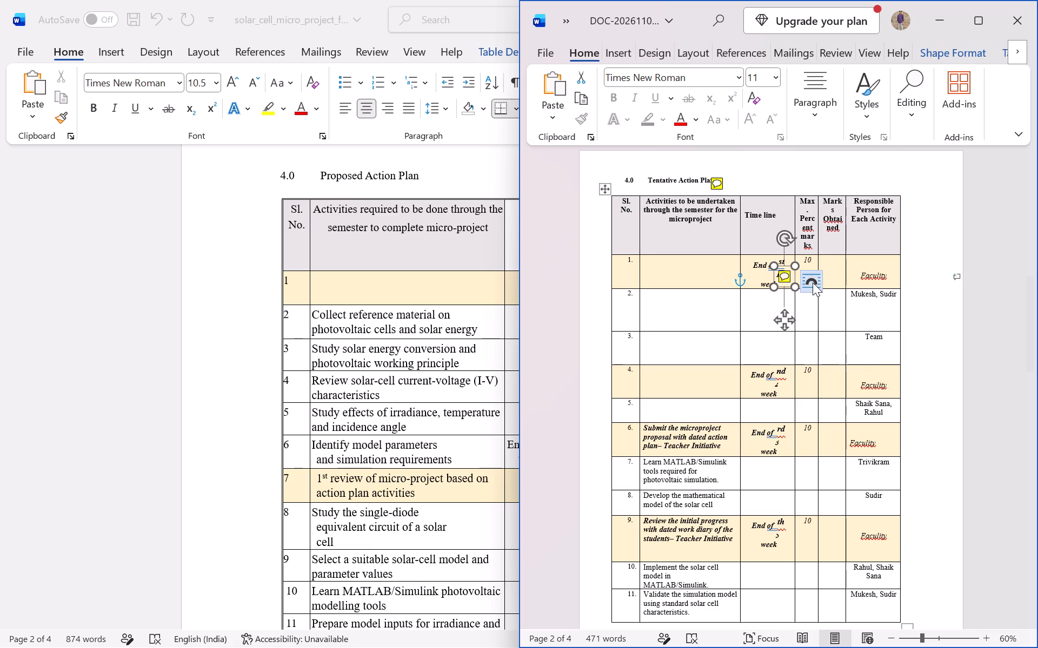
click(813, 282)
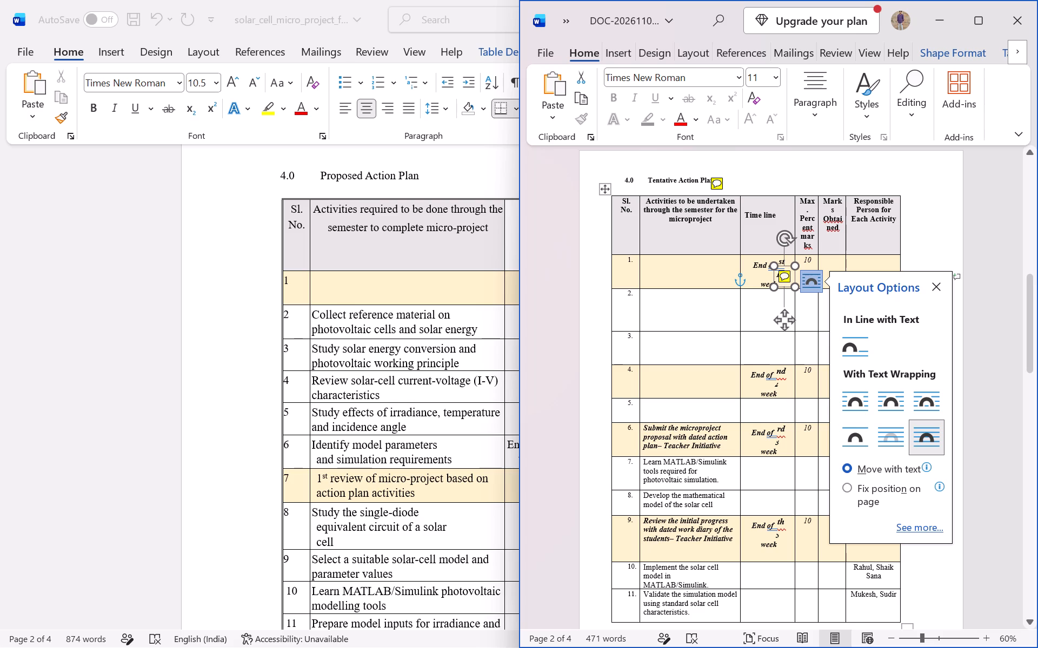
click(716, 183)
click(809, 188)
scroll(809, 188, up, 1)
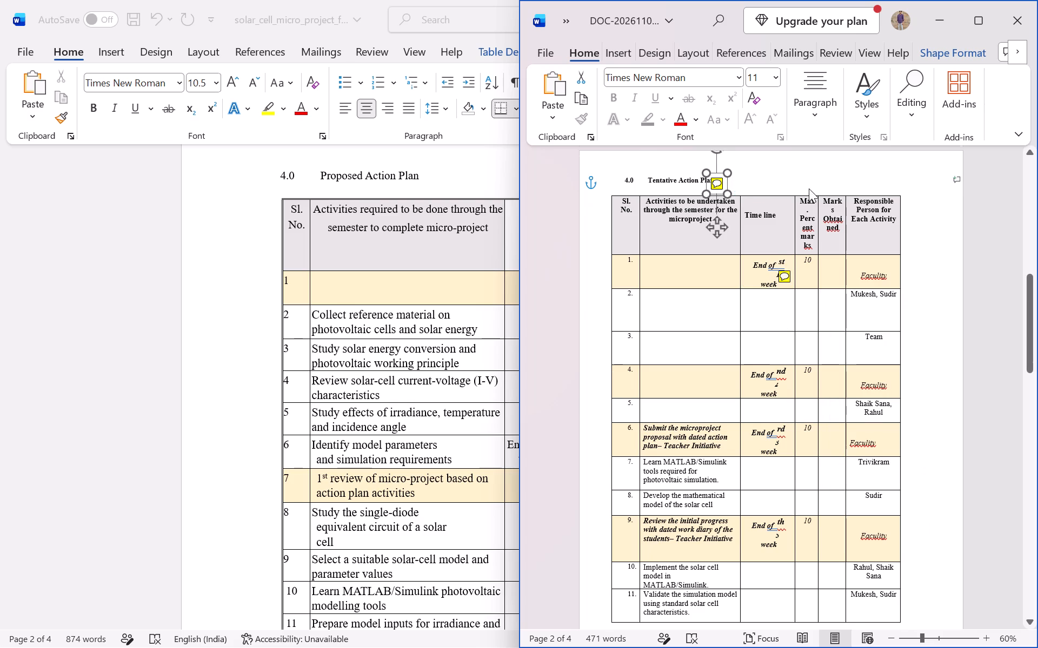
scroll(809, 188, up, 8)
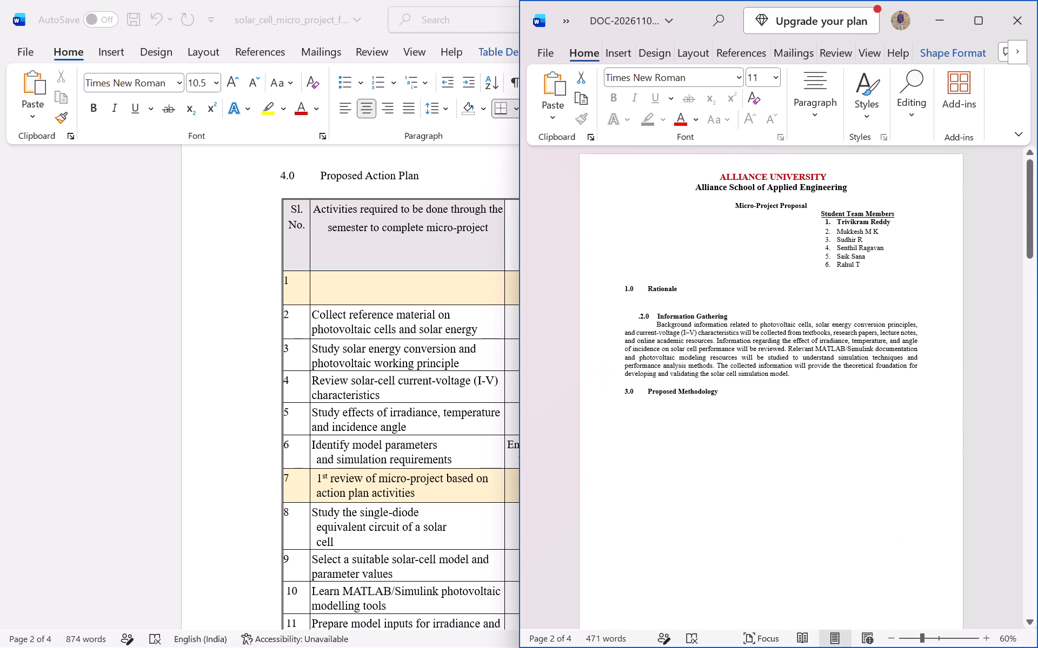
click(938, 0)
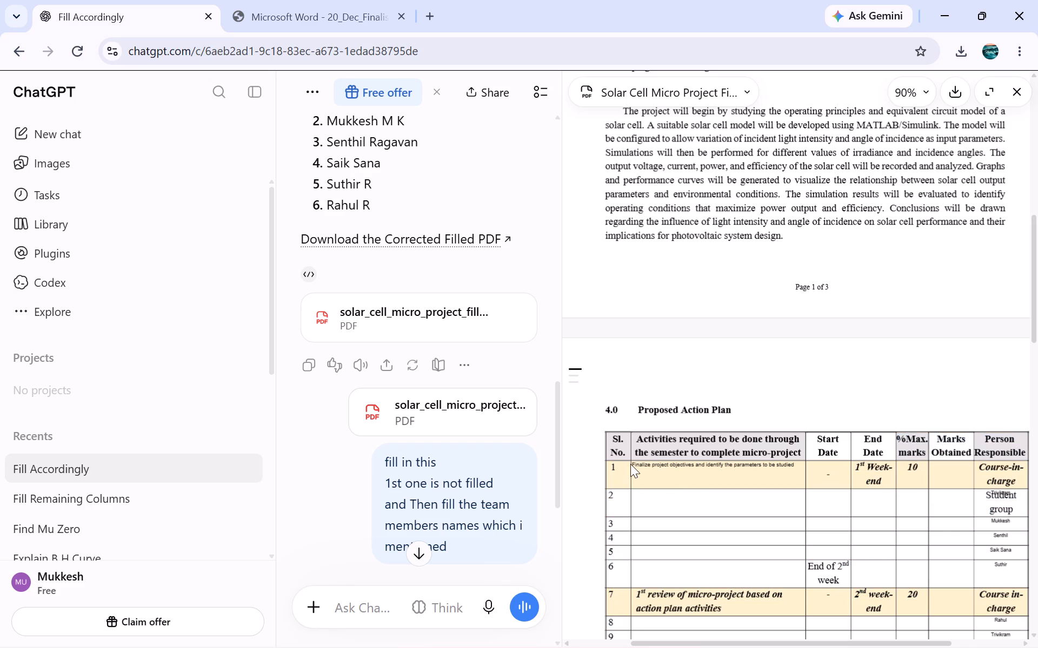
drag(630, 464, 678, 468)
drag(634, 463, 636, 463)
drag(636, 463, 794, 461)
key(ctrl+c)
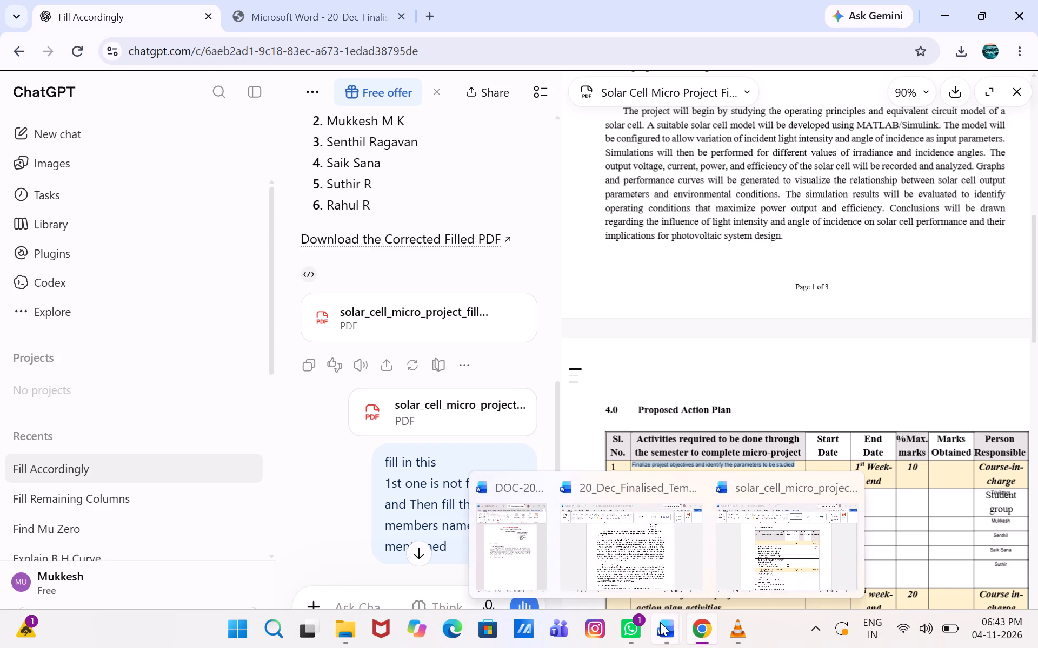
Switch to the solar_cell_micro_project Word document and paste the copied activity text into row 1's empty activities cell.
click(630, 551)
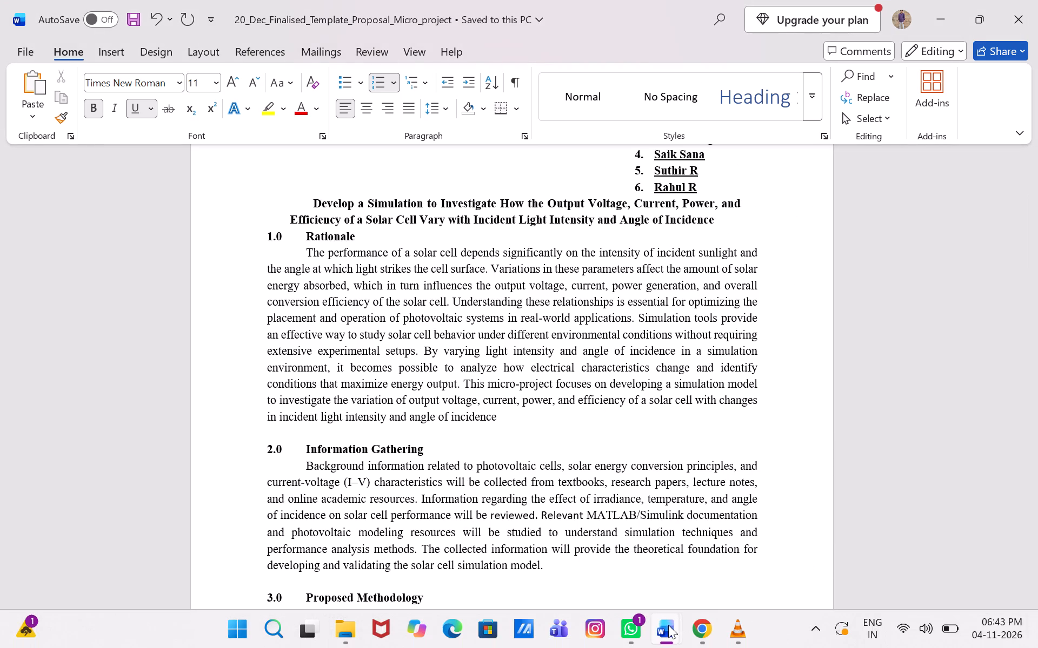
click(761, 573)
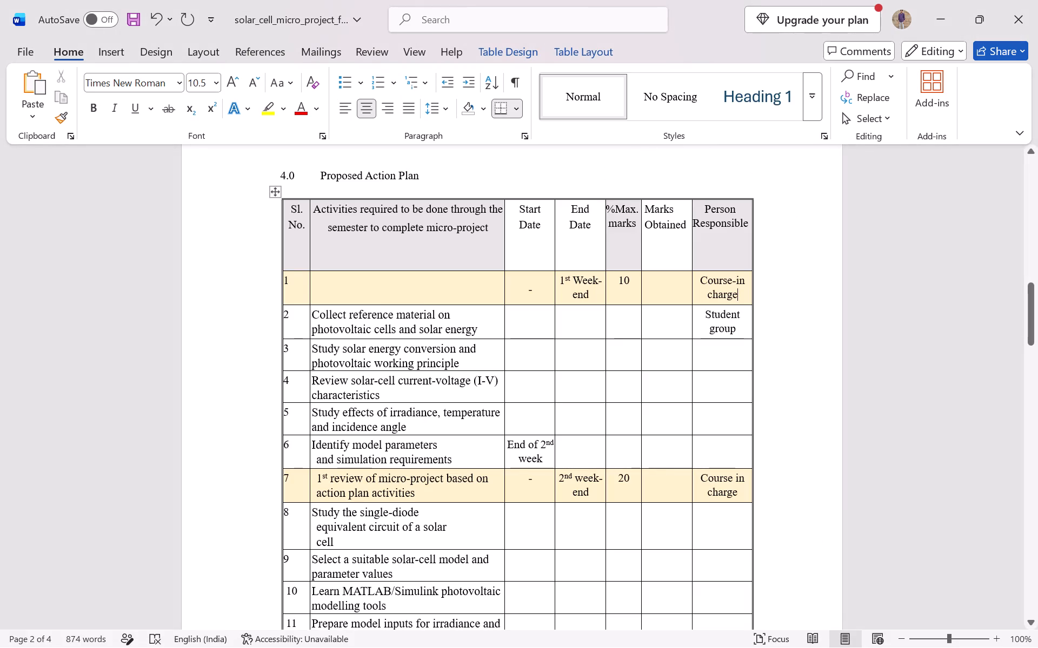
click(370, 291)
key(ctrl+v)
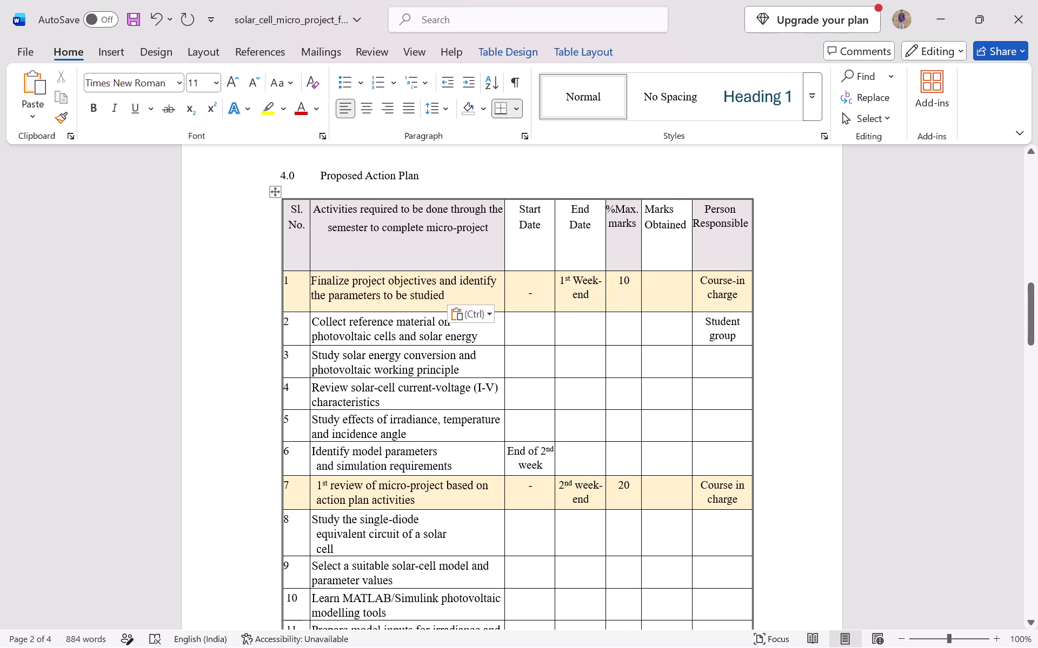
Delete "Student group" from row 2's Person Responsible cell in the Proposed Action Plan table.
scroll(617, 367, down, 1)
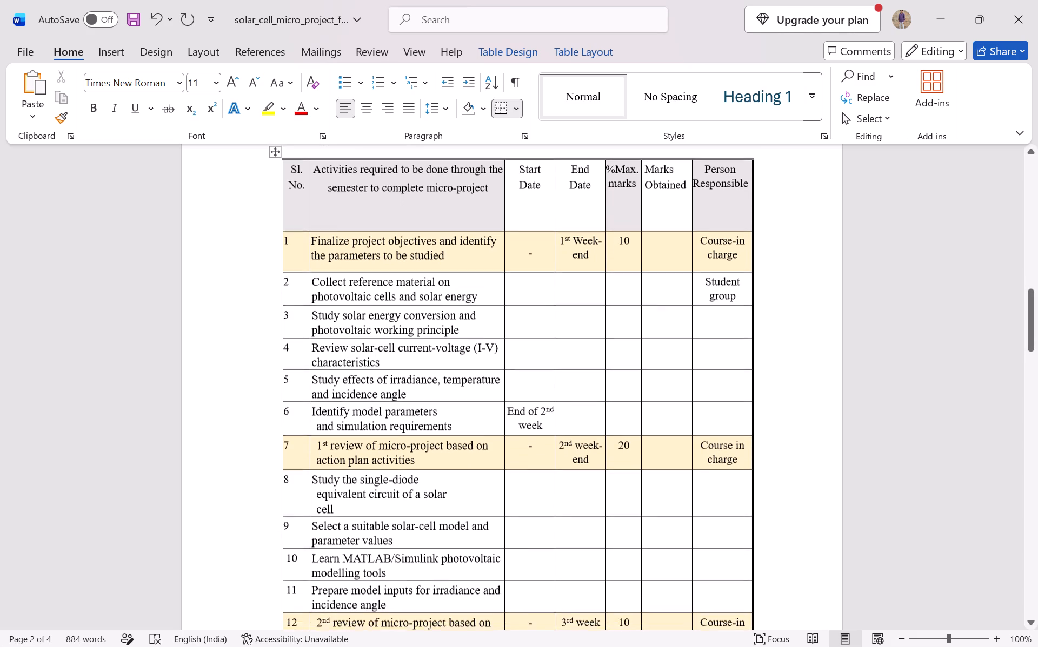
scroll(617, 367, down, 1)
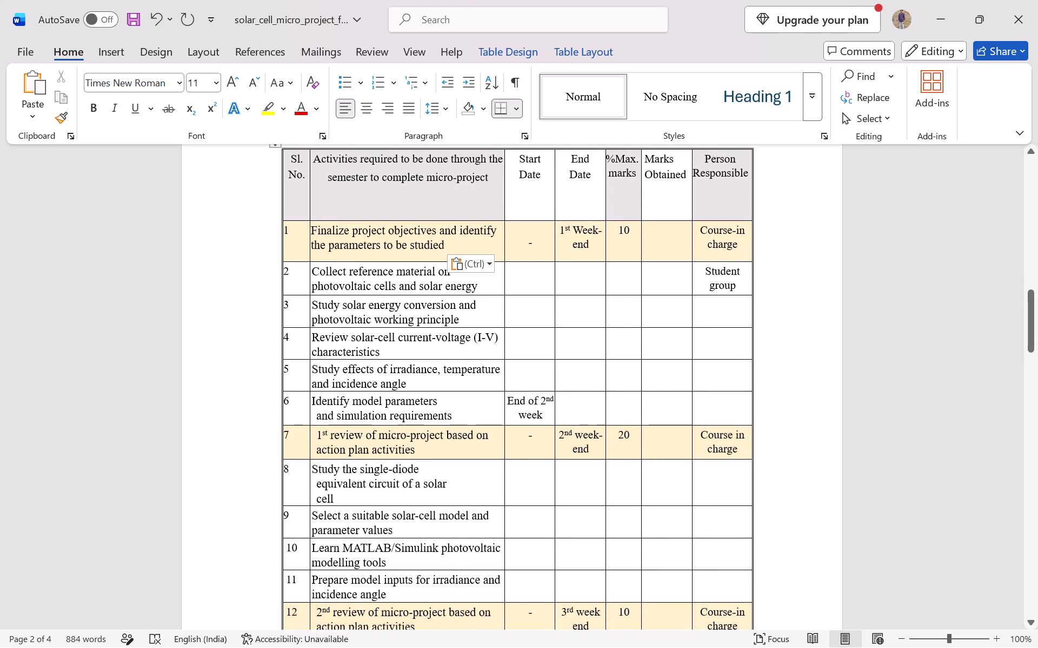
click(742, 287)
key(BackSpace)
key(BackSpace)
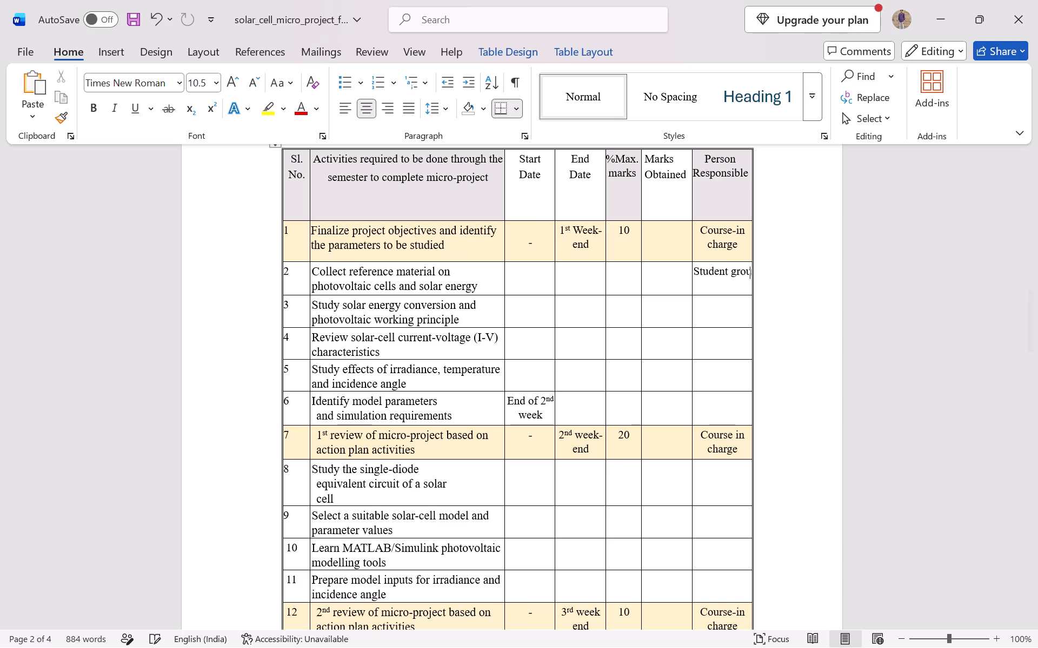
key(BackSpace)
key(BackSpace)
key(BackSpace)
key(BackSpace)
key(BackSpace)
key(BackSpace)
key(BackSpace)
key(BackSpace)
key(BackSpace)
key(BackSpace)
key(BackSpace)
key(BackSpace)
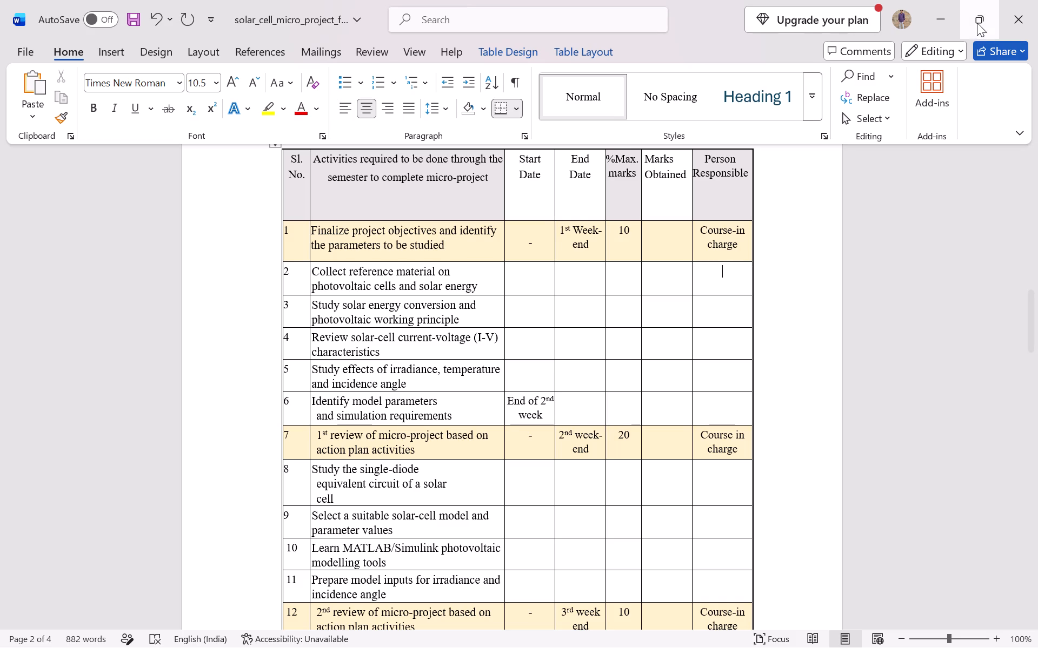
Close the 20_Dec template proposal and show the DOC-2026110 document's Tentative Action Plan side by side with the solar cell document.
click(884, 58)
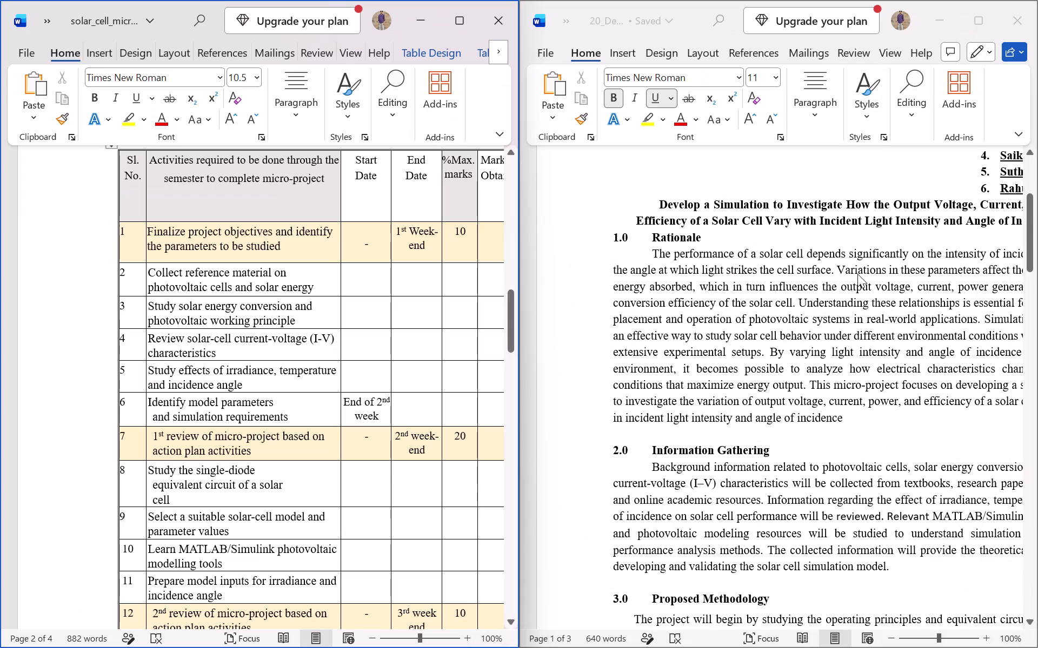
scroll(801, 376, down, 6)
scroll(801, 376, left, 2)
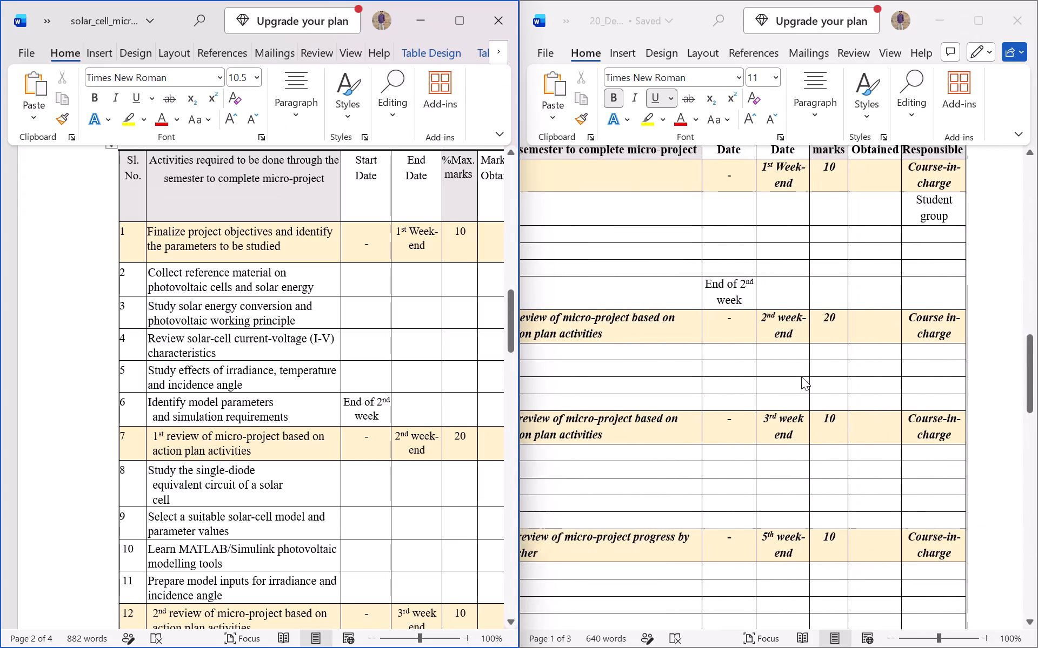
click(1033, 13)
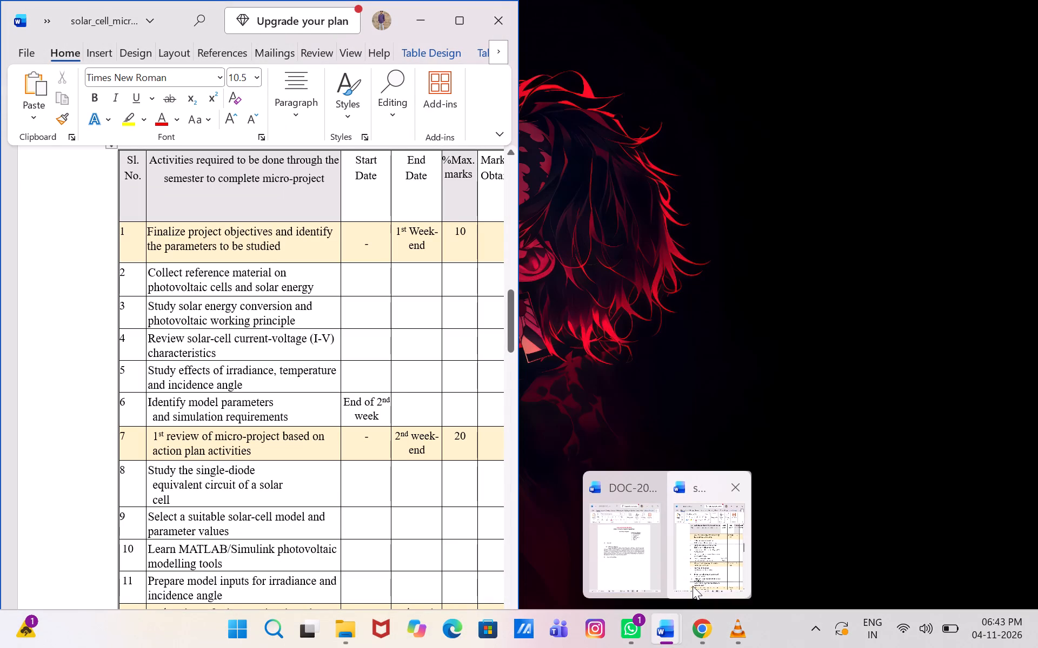
click(616, 560)
scroll(745, 495, down, 6)
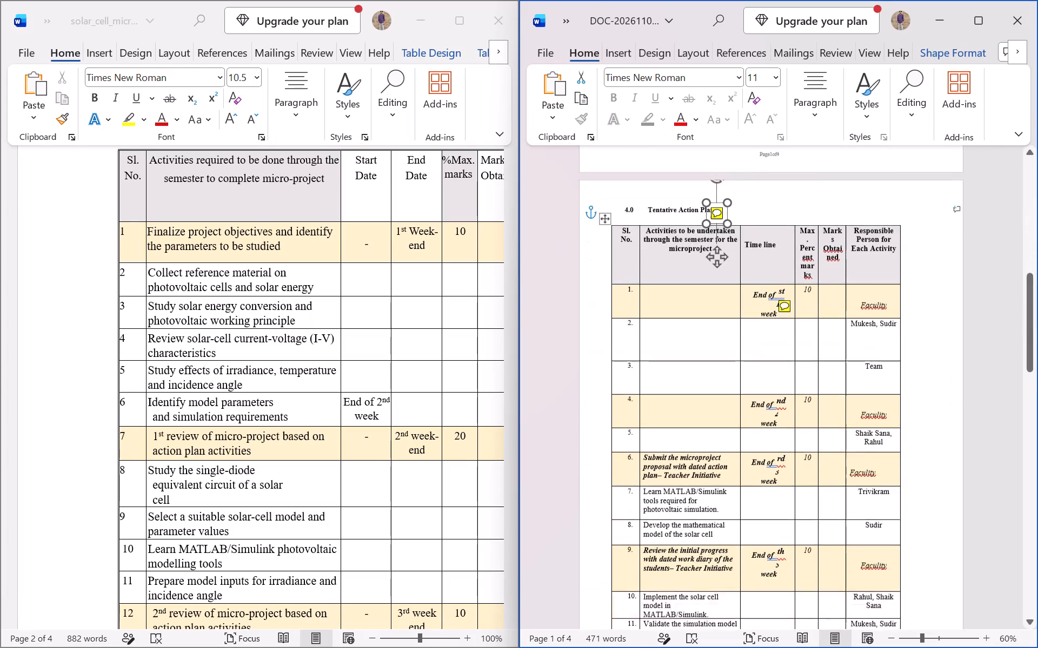
scroll(745, 495, down, 1)
scroll(474, 262, left, 1)
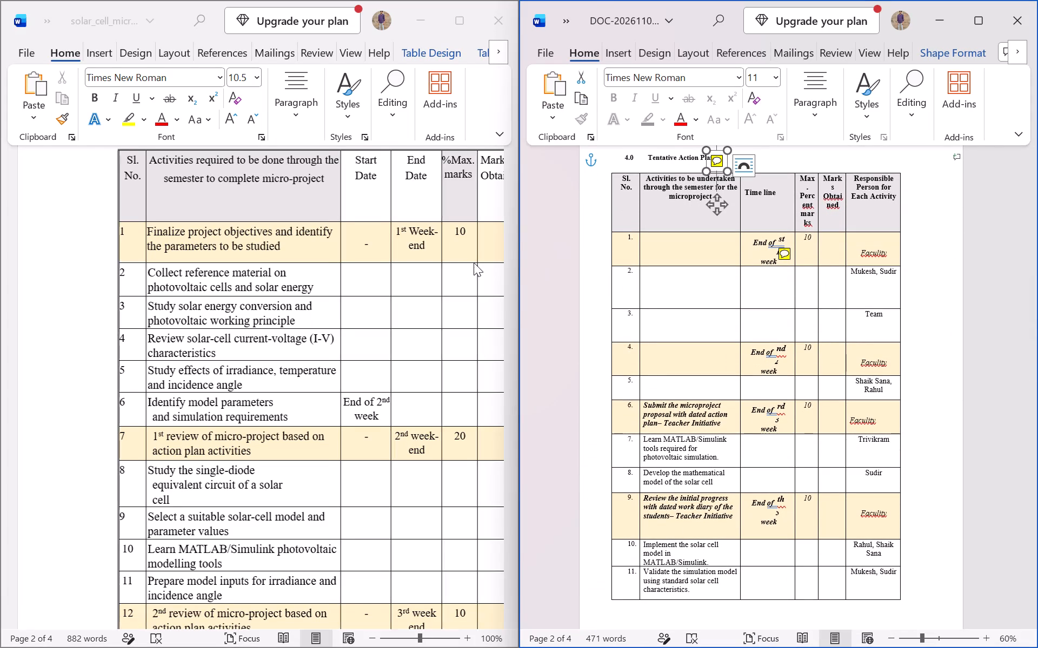
Fill the Person Responsible cells in the solar cell action plan: two members' names on separate lines for row 2 and "Team" for row 3.
scroll(474, 262, left, 1)
click(397, 276)
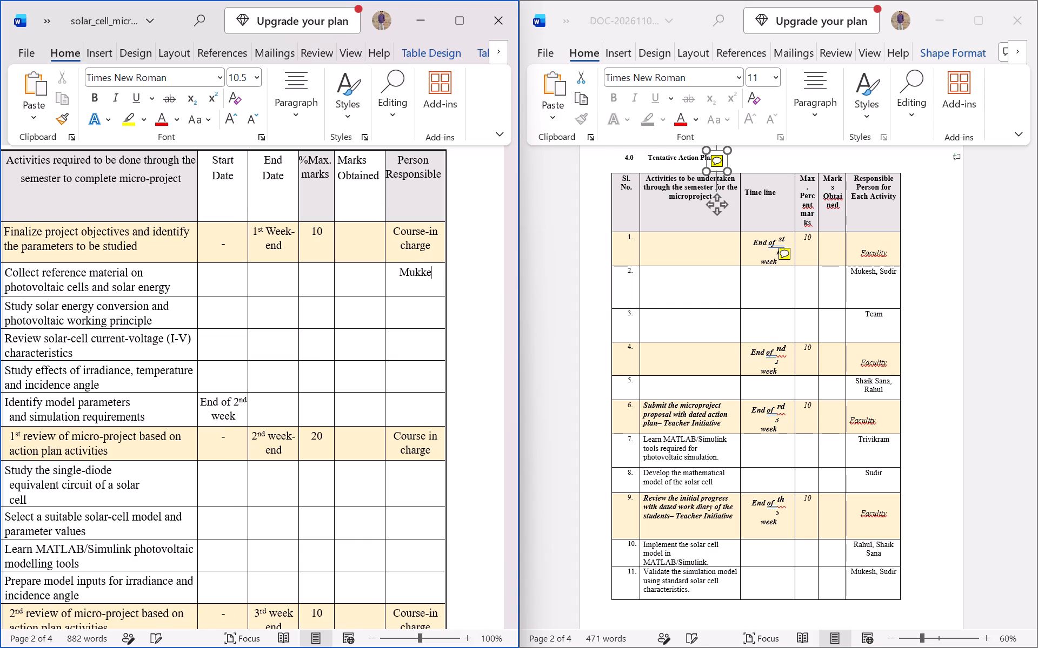
key(space)
key(Return)
key(Down)
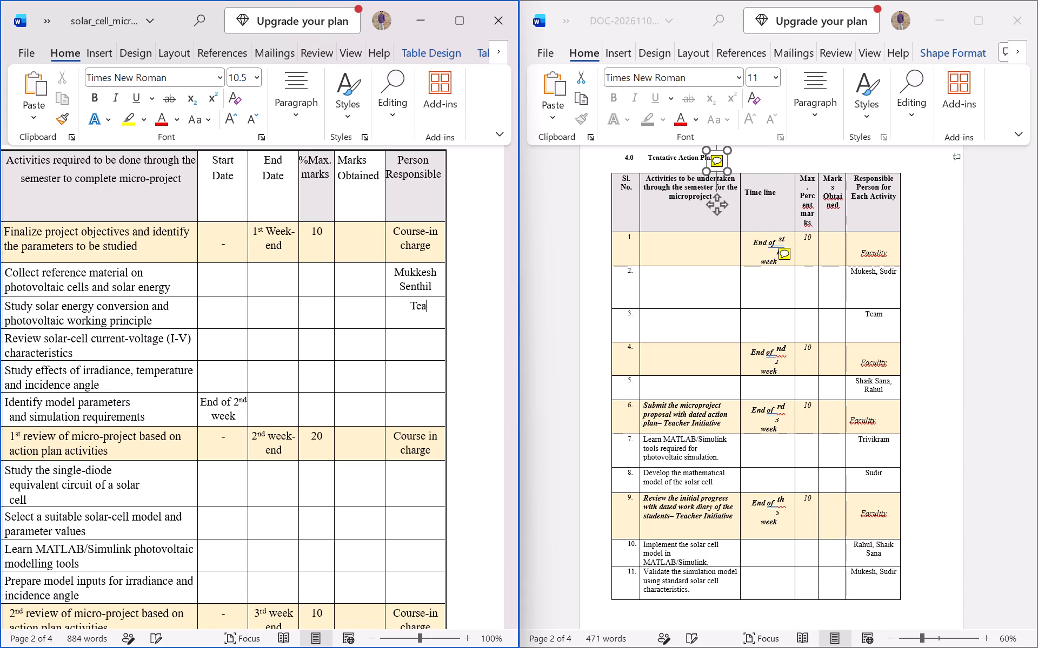
Enter the assigned members' names in the Person Responsible cells of rows 4, 5 and 6, with two members on separate lines in row 4.
key(Down)
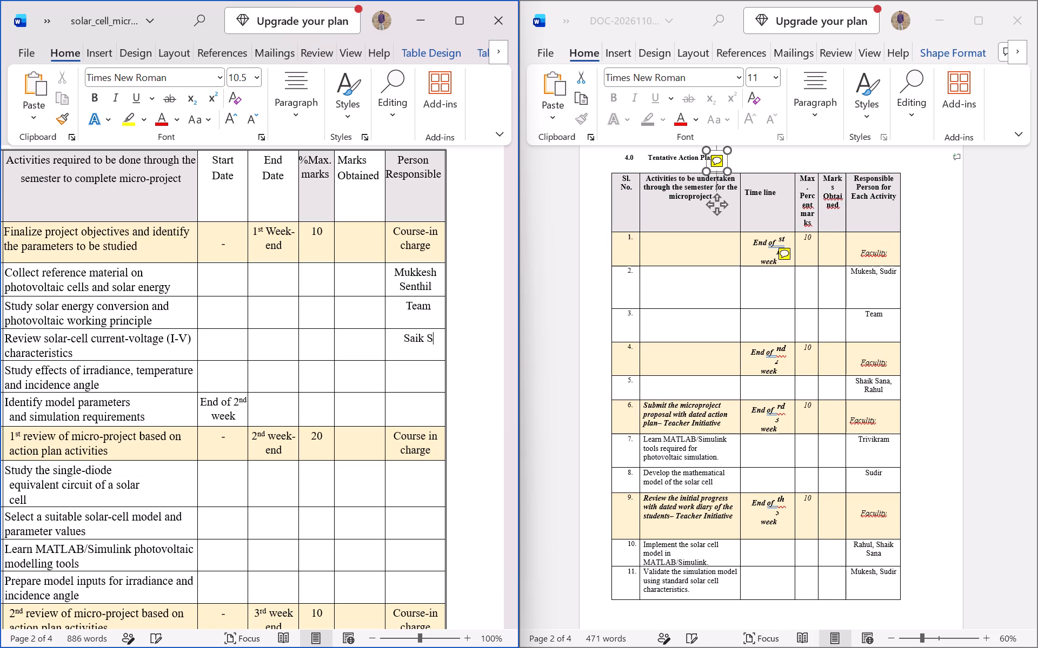
text(ana)
key(space)
key(Return)
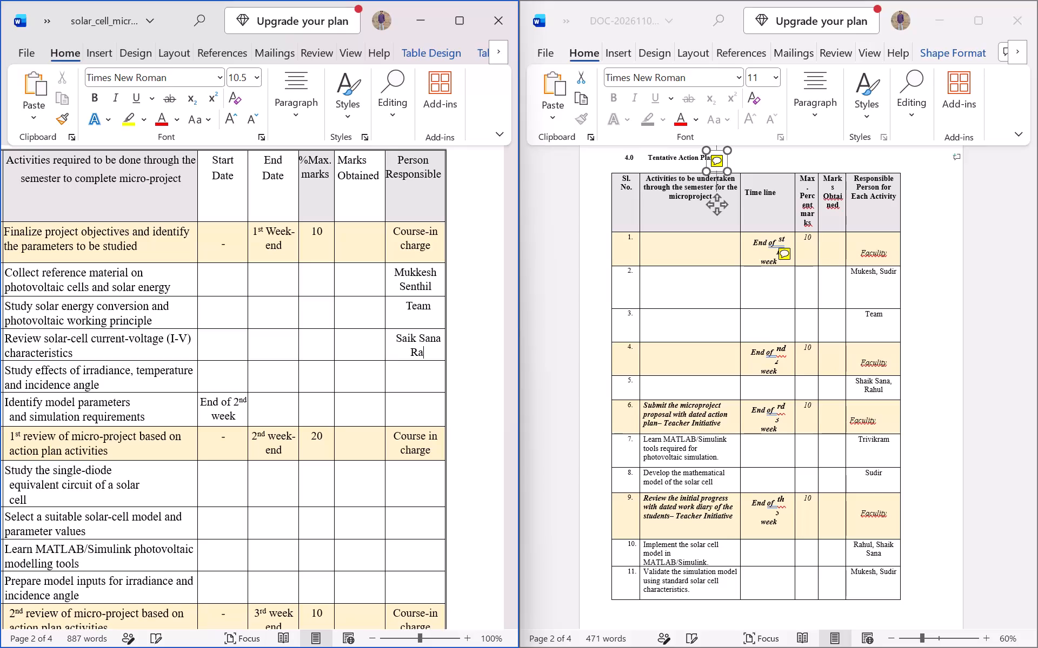
key(Down)
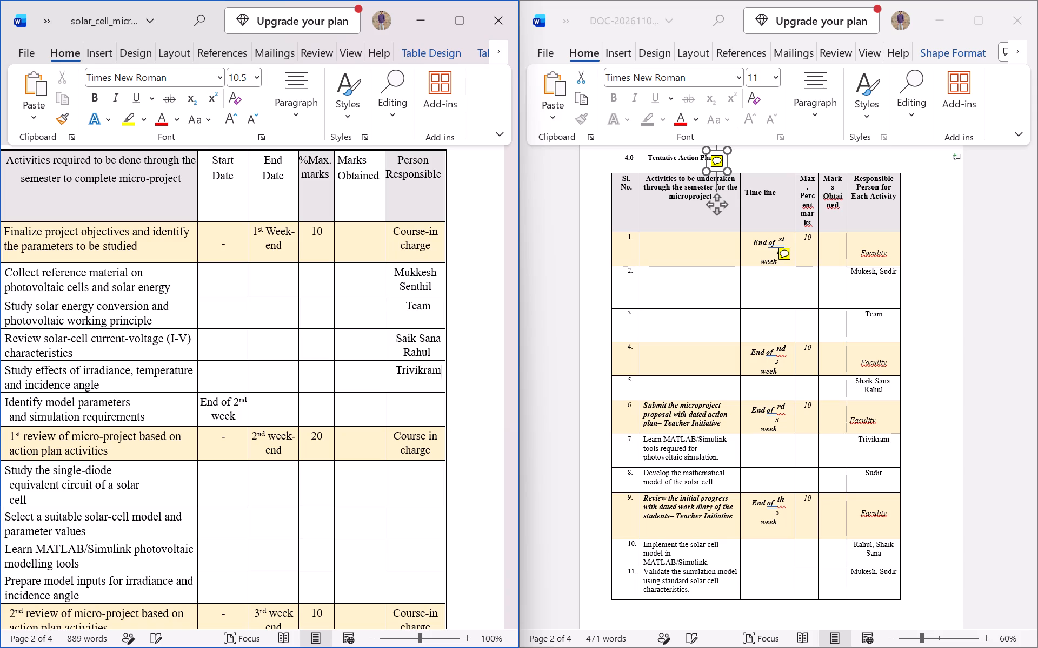
key(Down)
key(u)
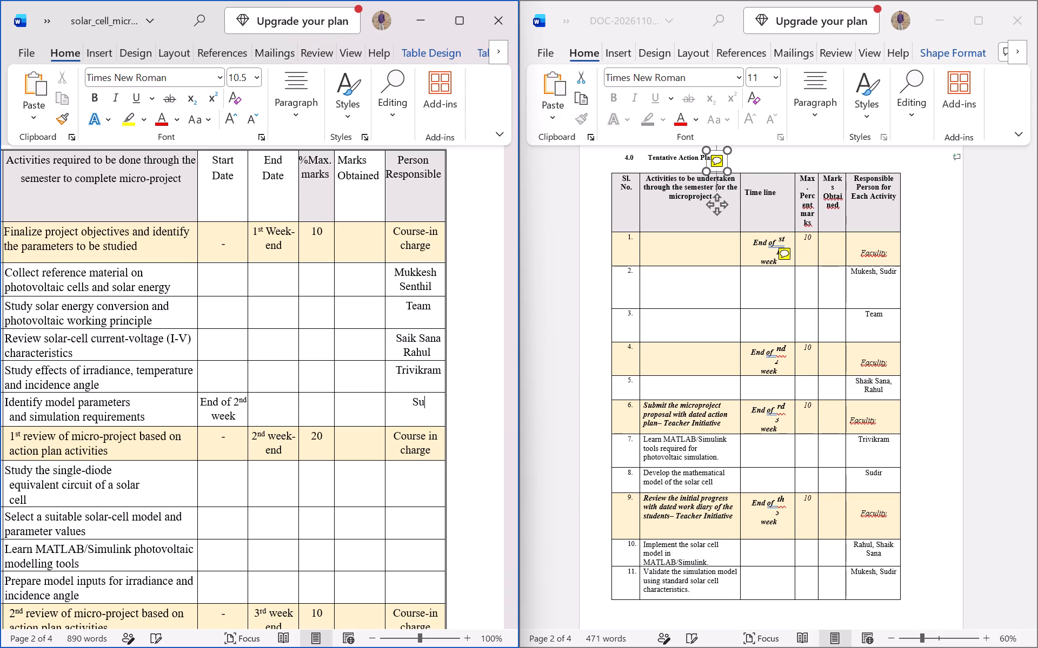
text(thir)
key(space)
key(Down)
key(Down)
key(Down)
Maximize the solar cell document and left-align the activities text in rows 6 to 8.
scroll(173, 475, right, 1)
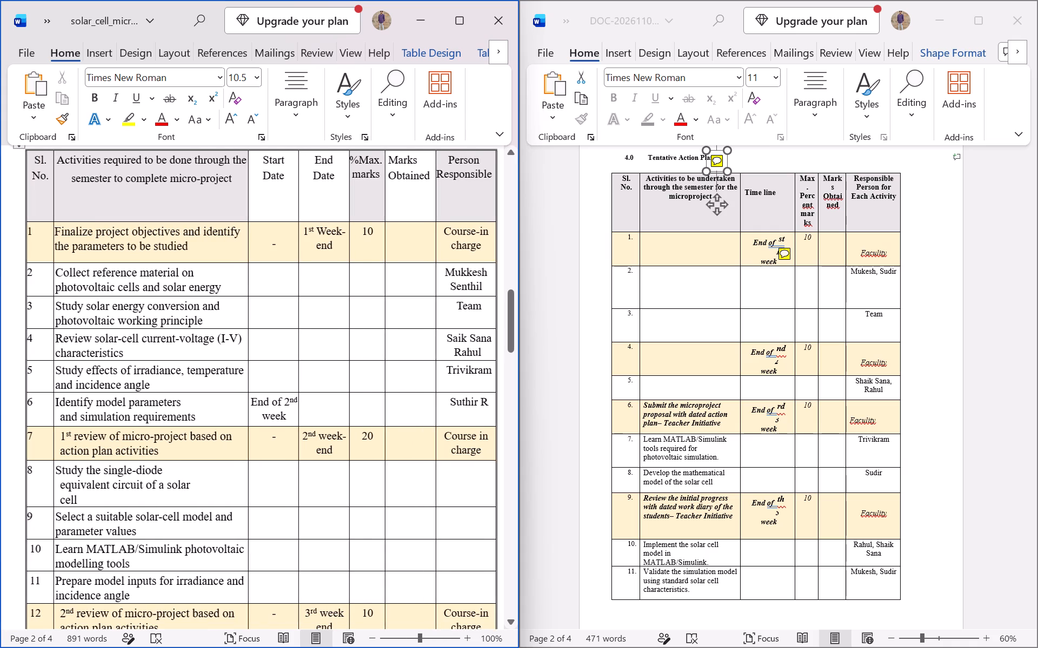
scroll(173, 475, right, 1)
drag(130, 499, 75, 406)
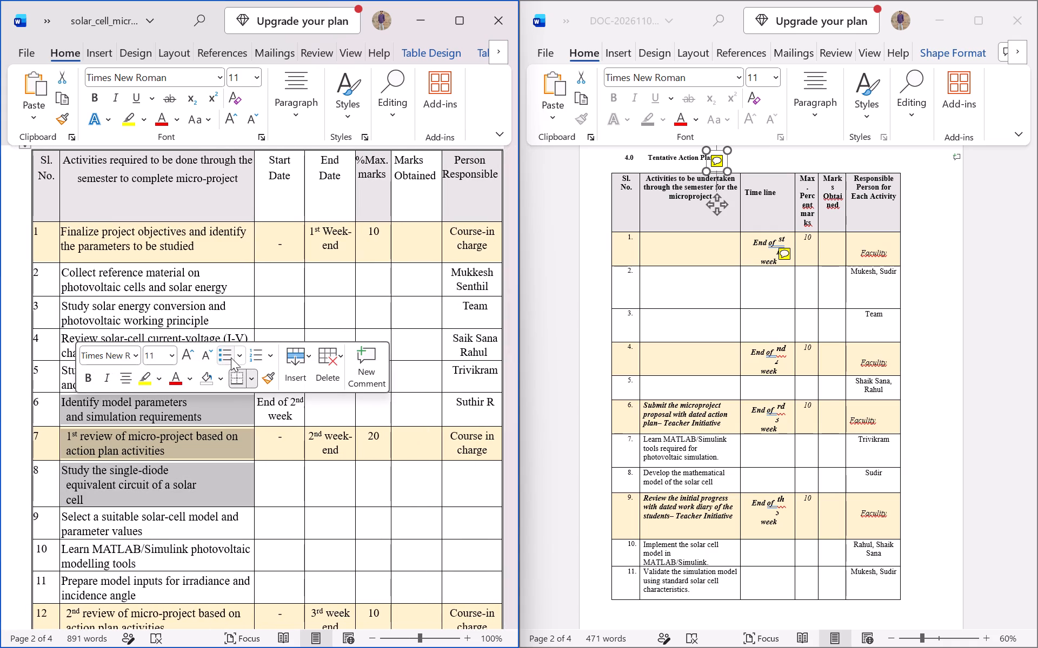
click(454, 18)
click(343, 108)
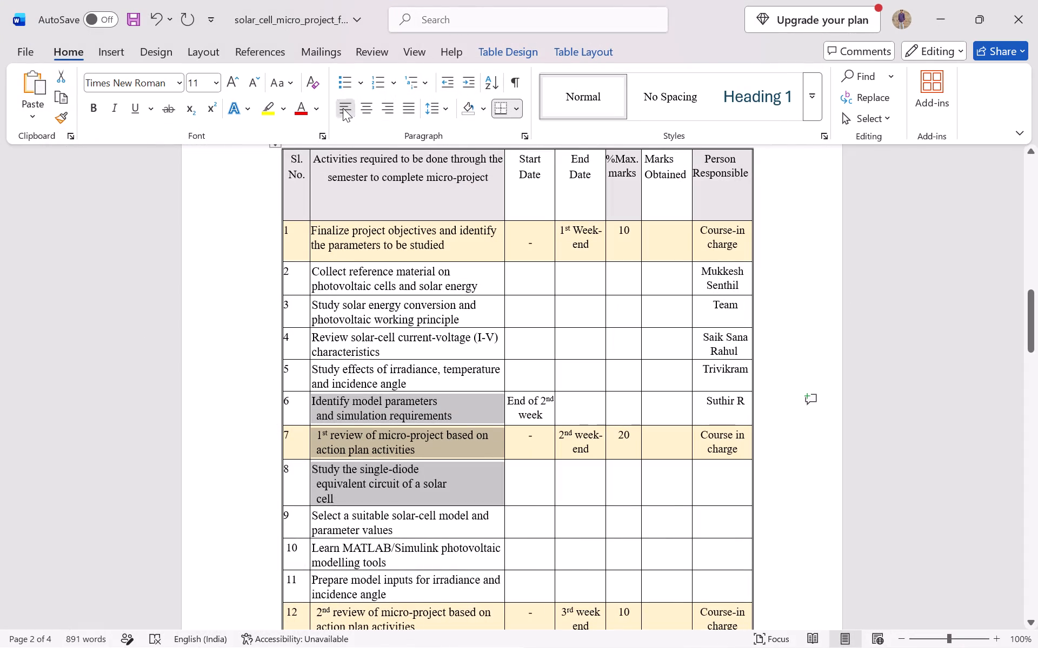
click(343, 108)
click(213, 395)
click(255, 422)
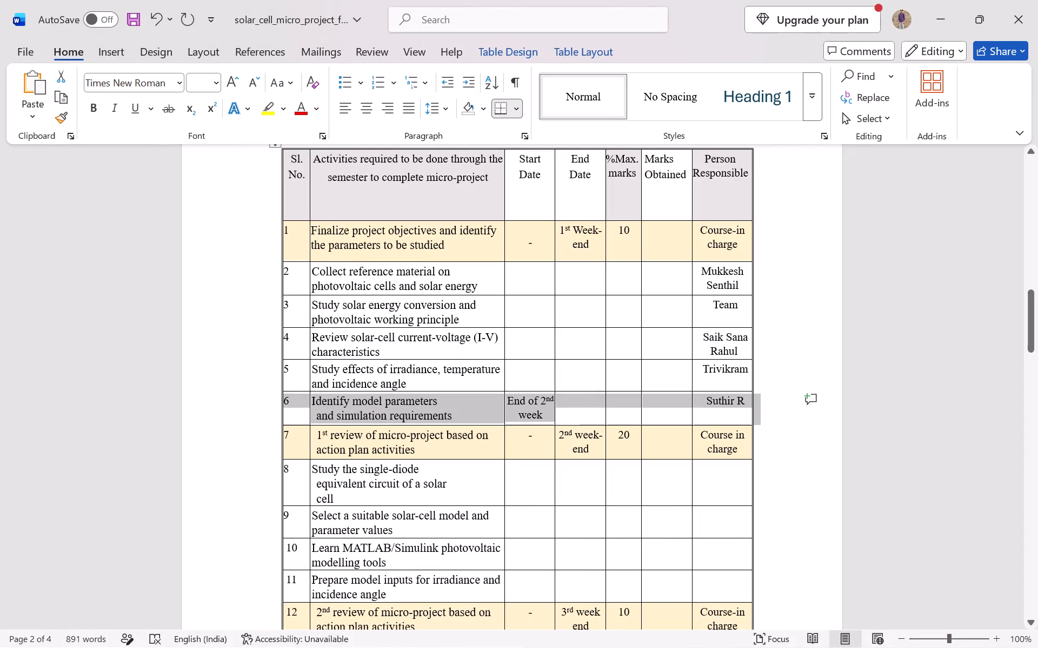
click(814, 435)
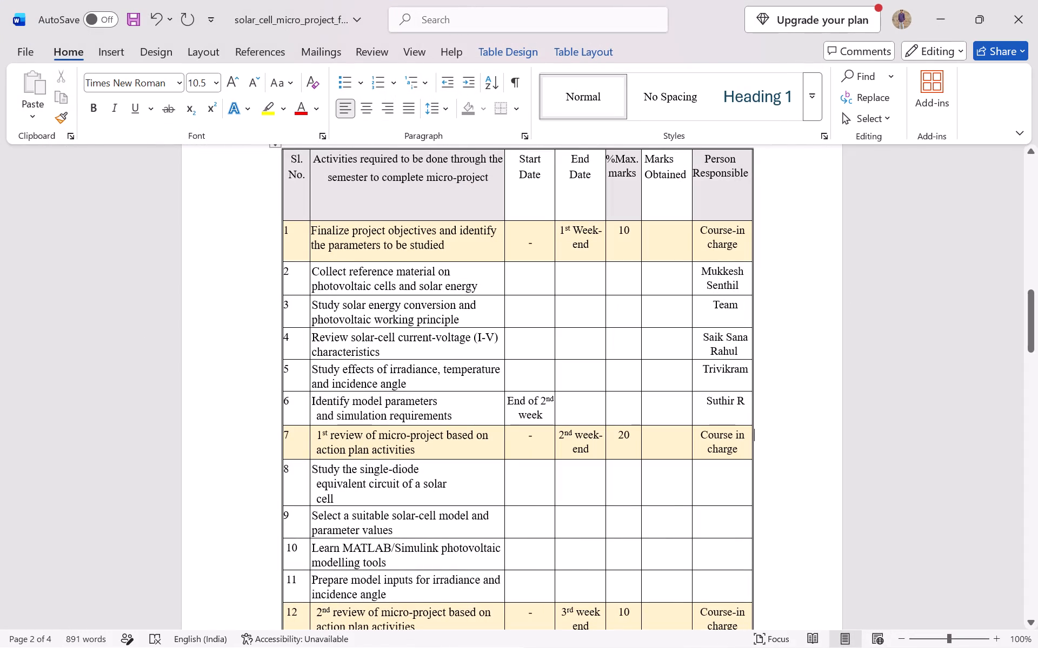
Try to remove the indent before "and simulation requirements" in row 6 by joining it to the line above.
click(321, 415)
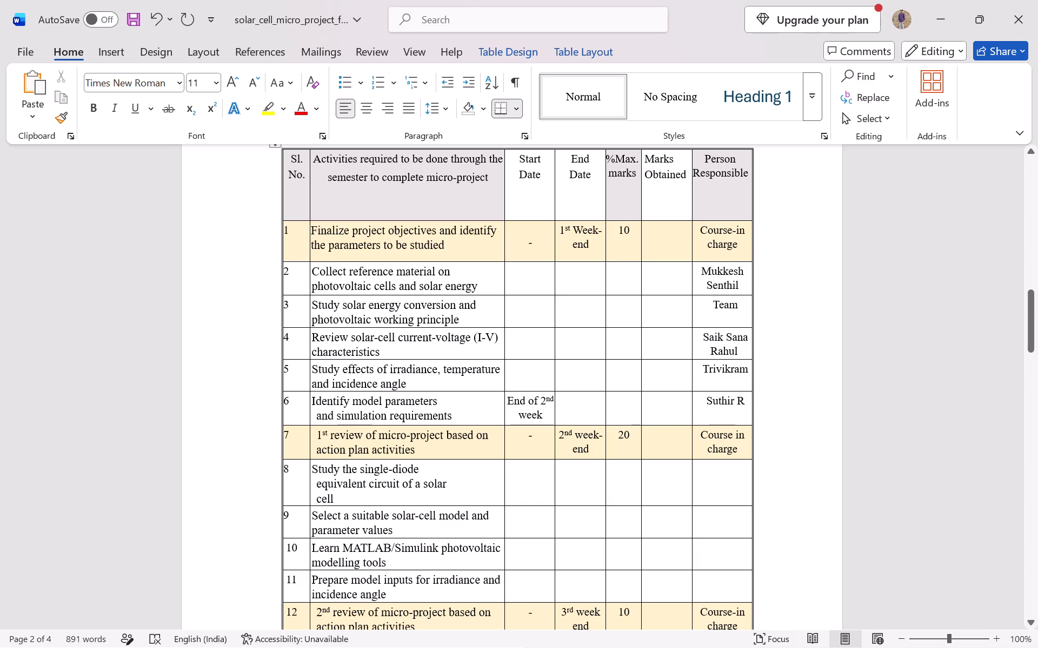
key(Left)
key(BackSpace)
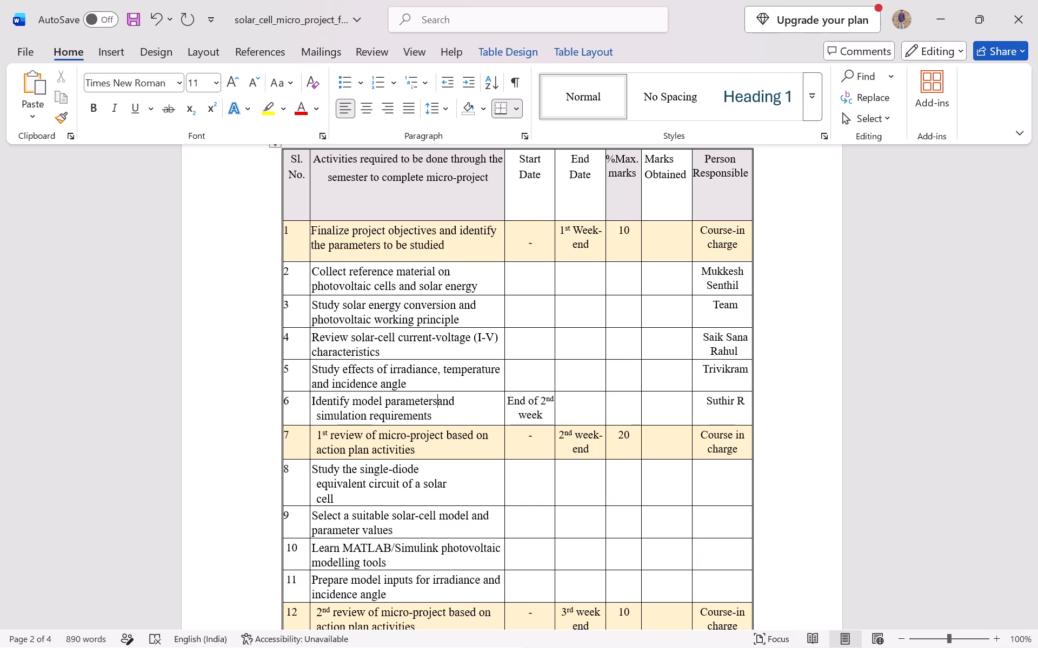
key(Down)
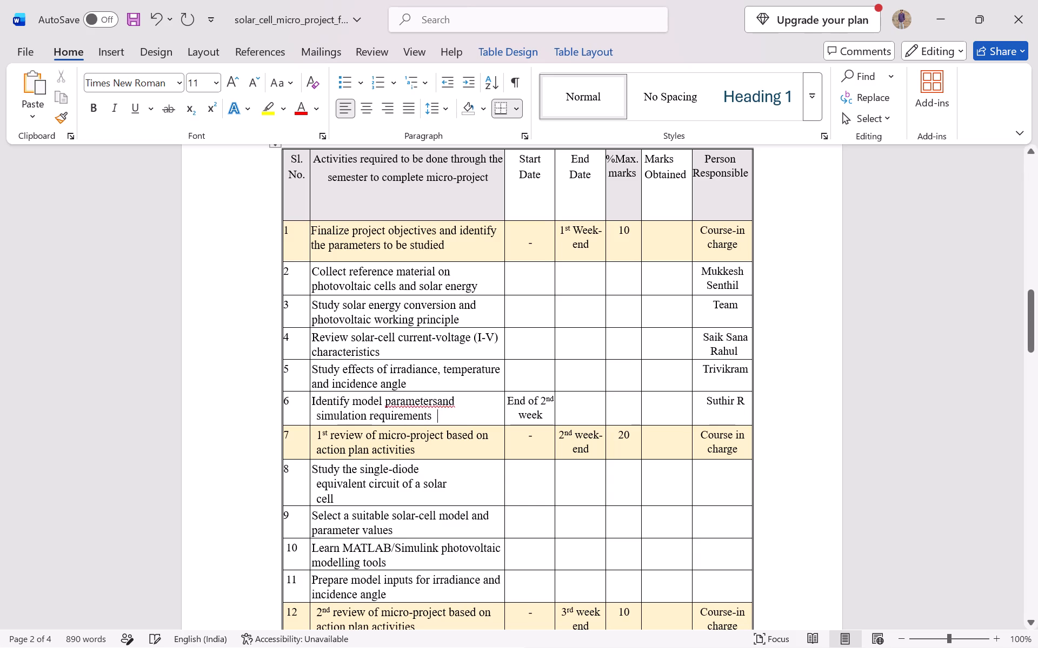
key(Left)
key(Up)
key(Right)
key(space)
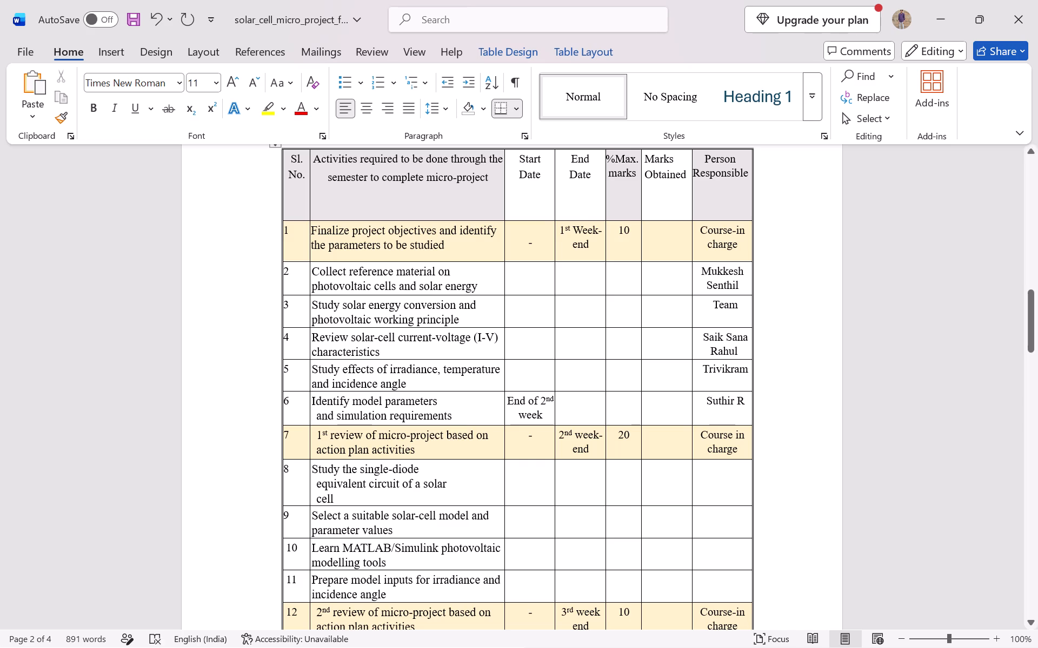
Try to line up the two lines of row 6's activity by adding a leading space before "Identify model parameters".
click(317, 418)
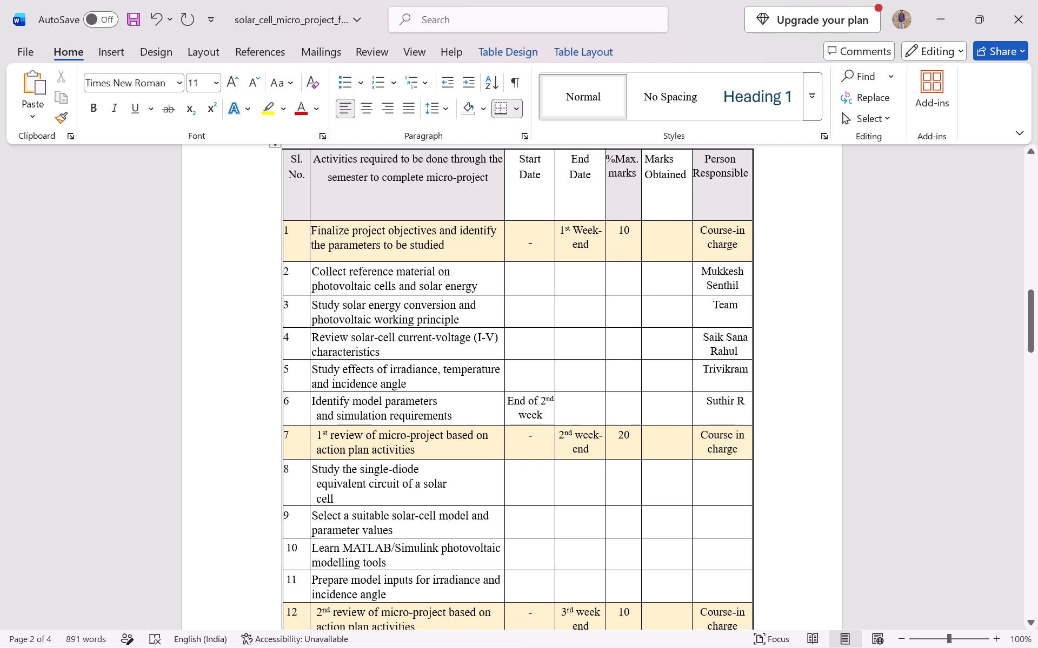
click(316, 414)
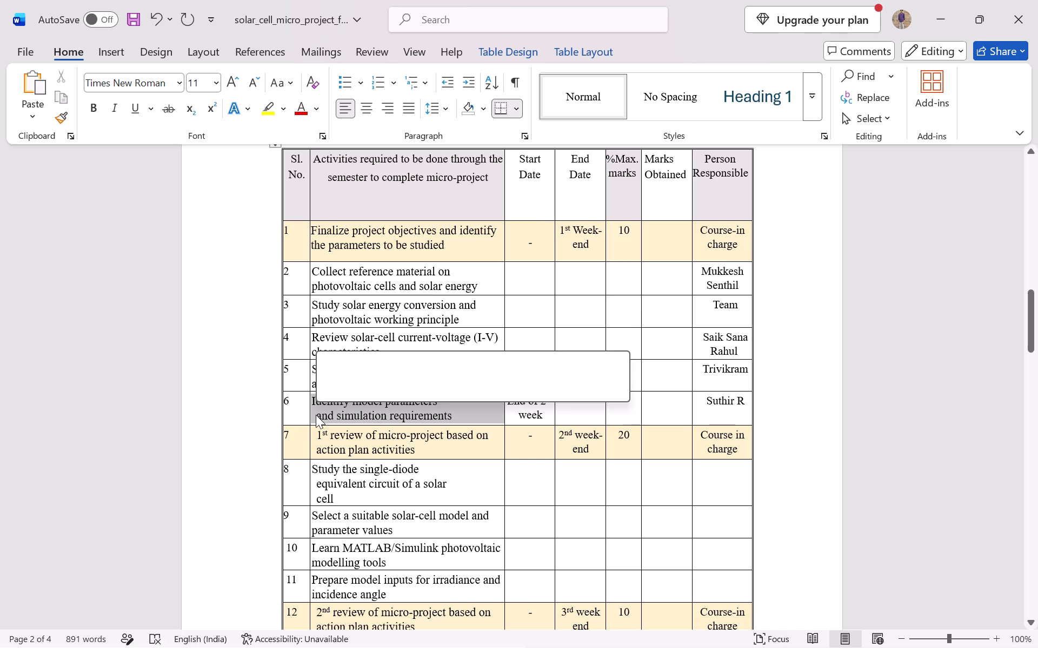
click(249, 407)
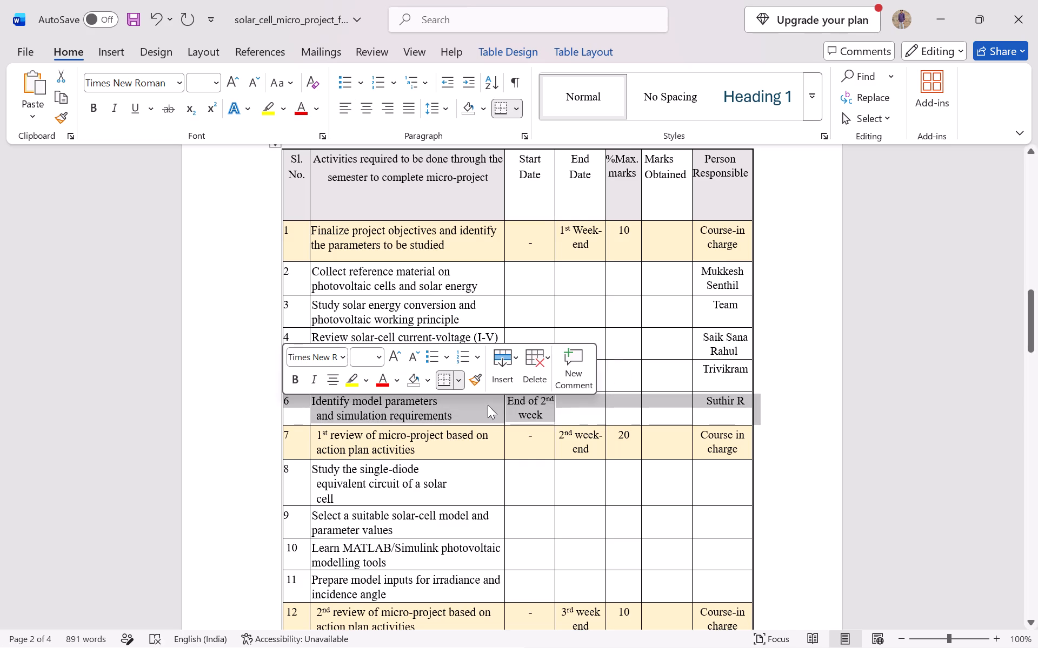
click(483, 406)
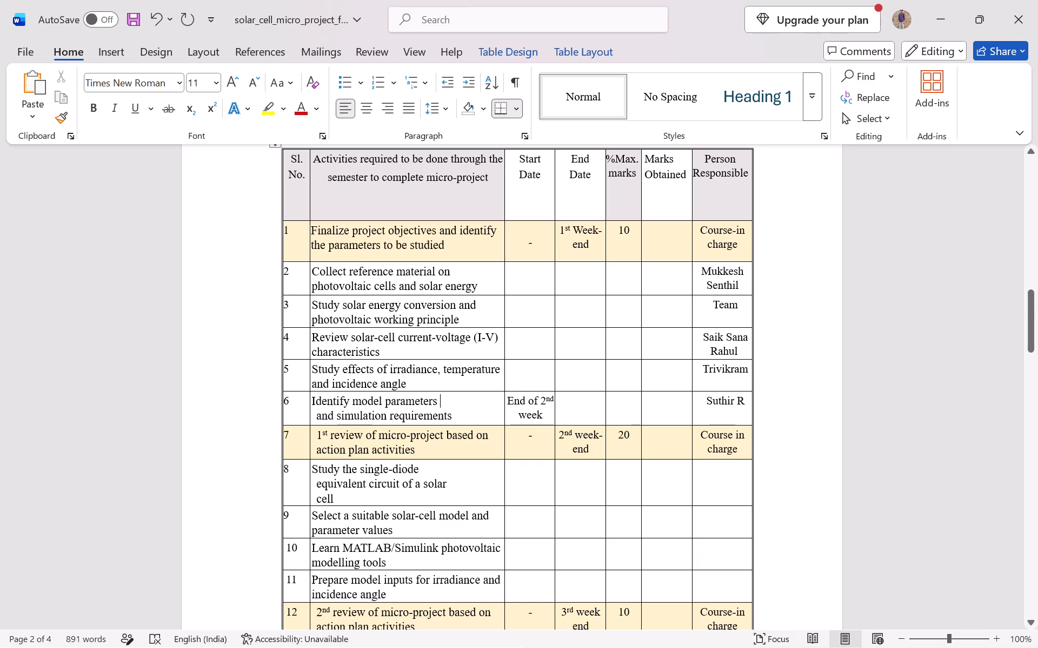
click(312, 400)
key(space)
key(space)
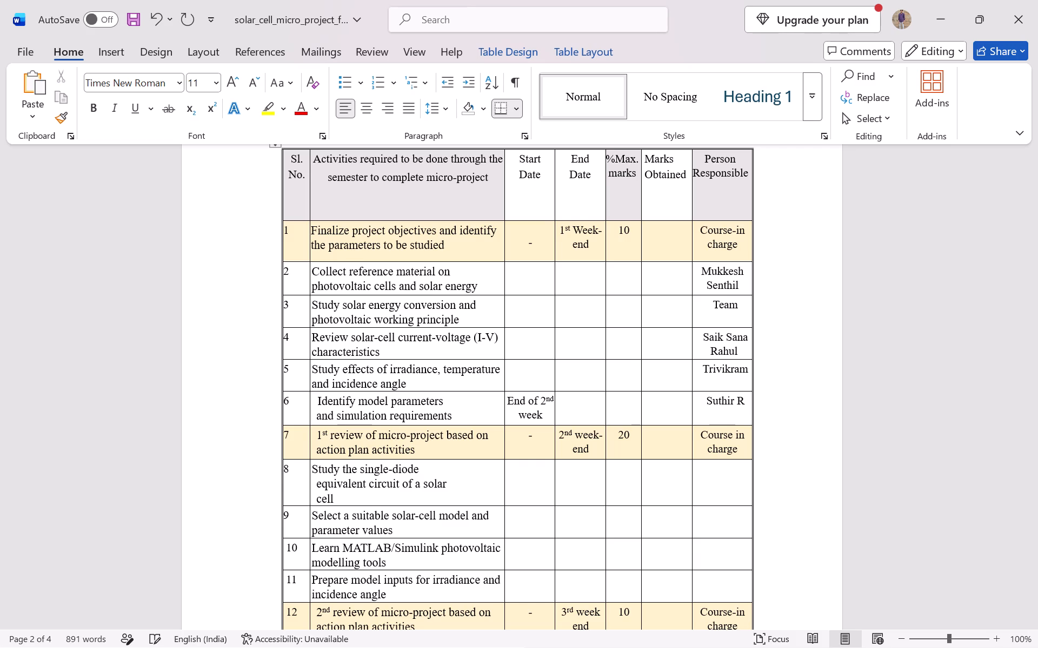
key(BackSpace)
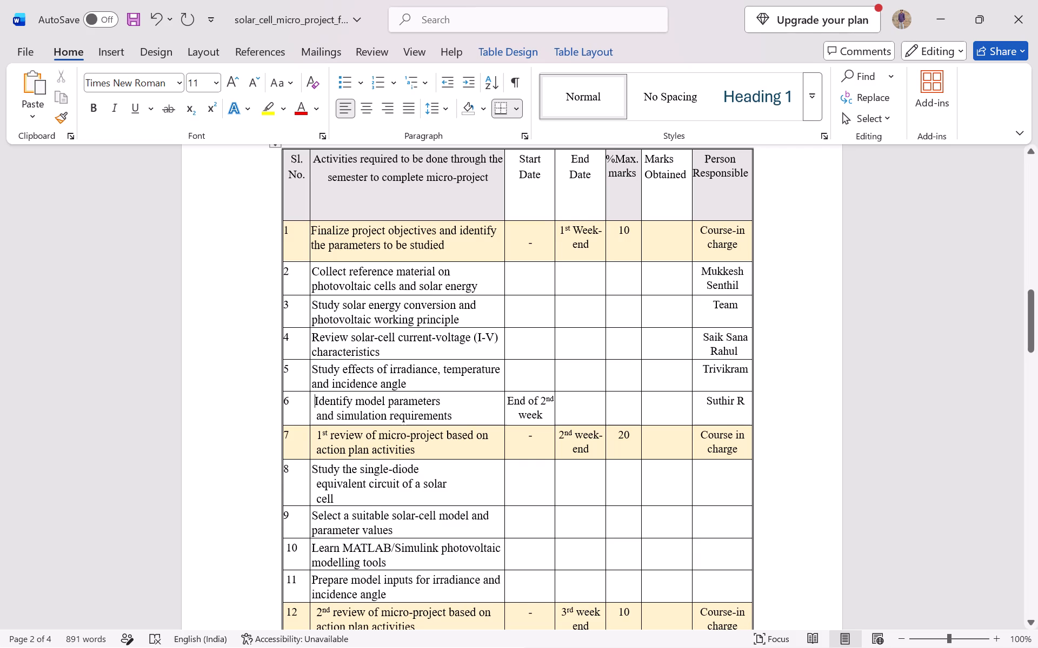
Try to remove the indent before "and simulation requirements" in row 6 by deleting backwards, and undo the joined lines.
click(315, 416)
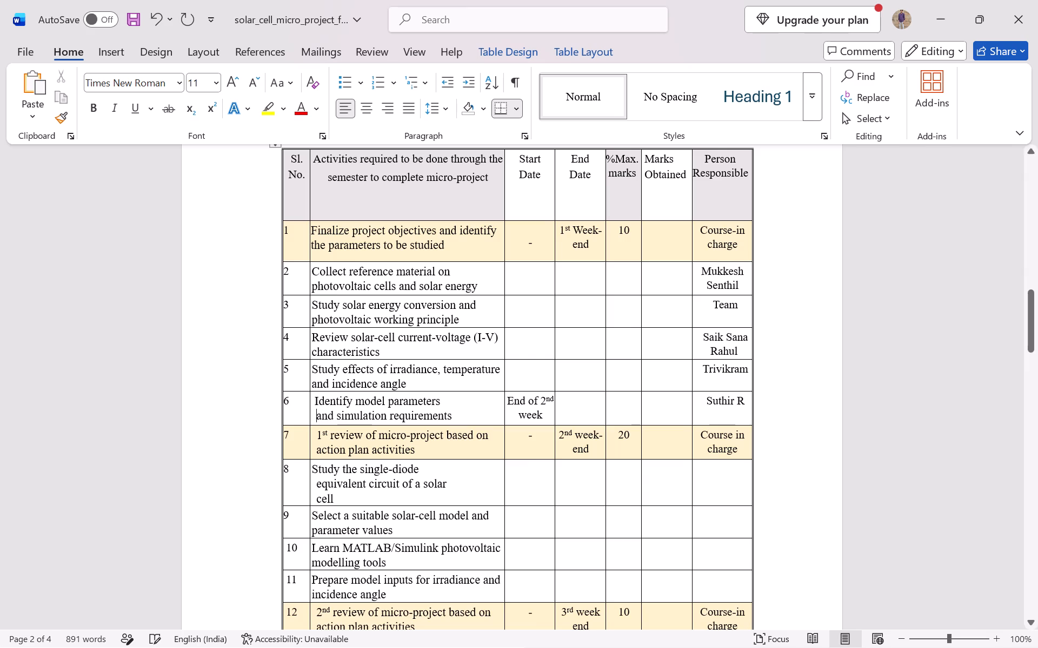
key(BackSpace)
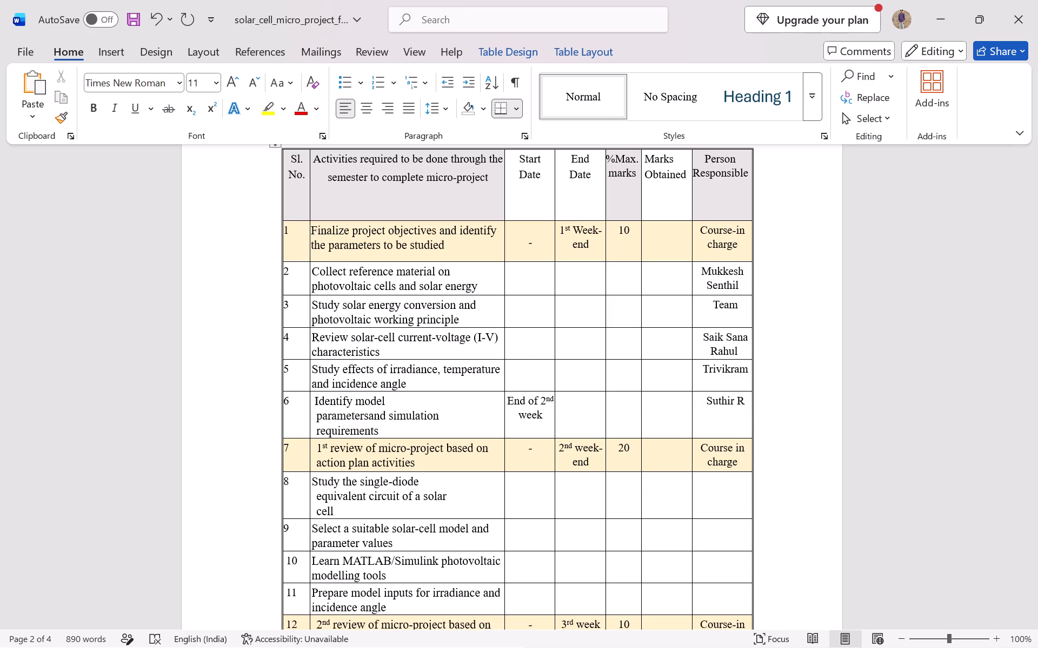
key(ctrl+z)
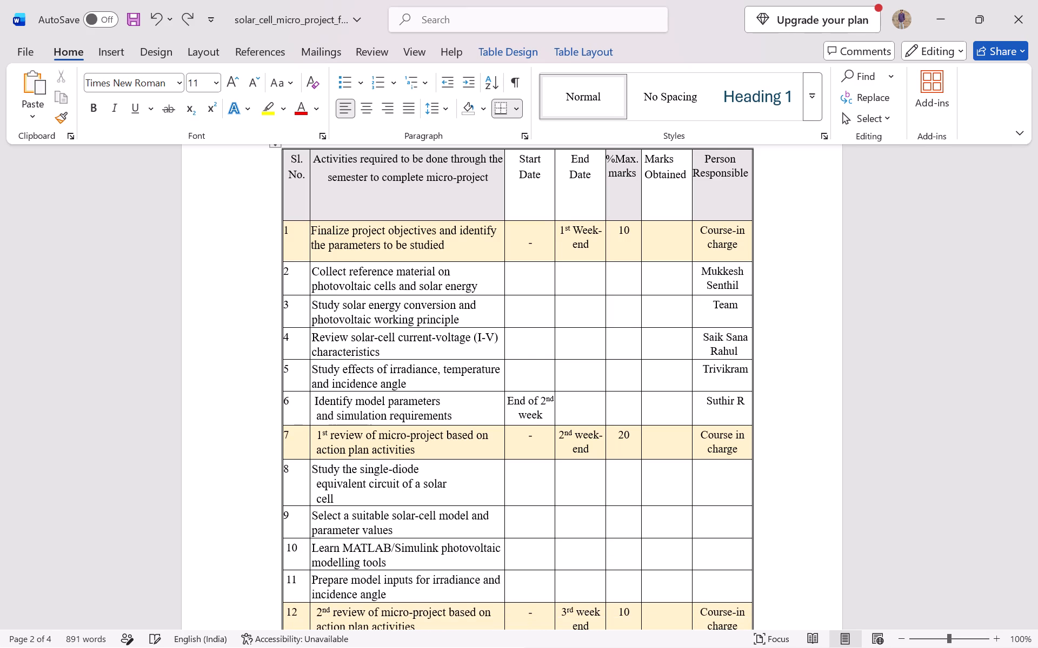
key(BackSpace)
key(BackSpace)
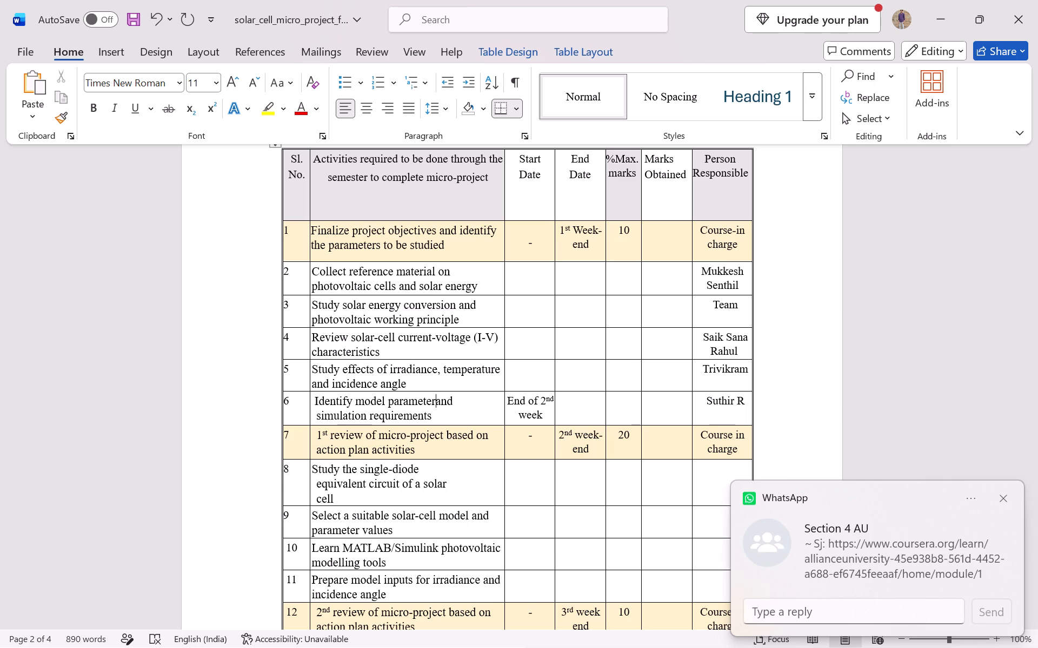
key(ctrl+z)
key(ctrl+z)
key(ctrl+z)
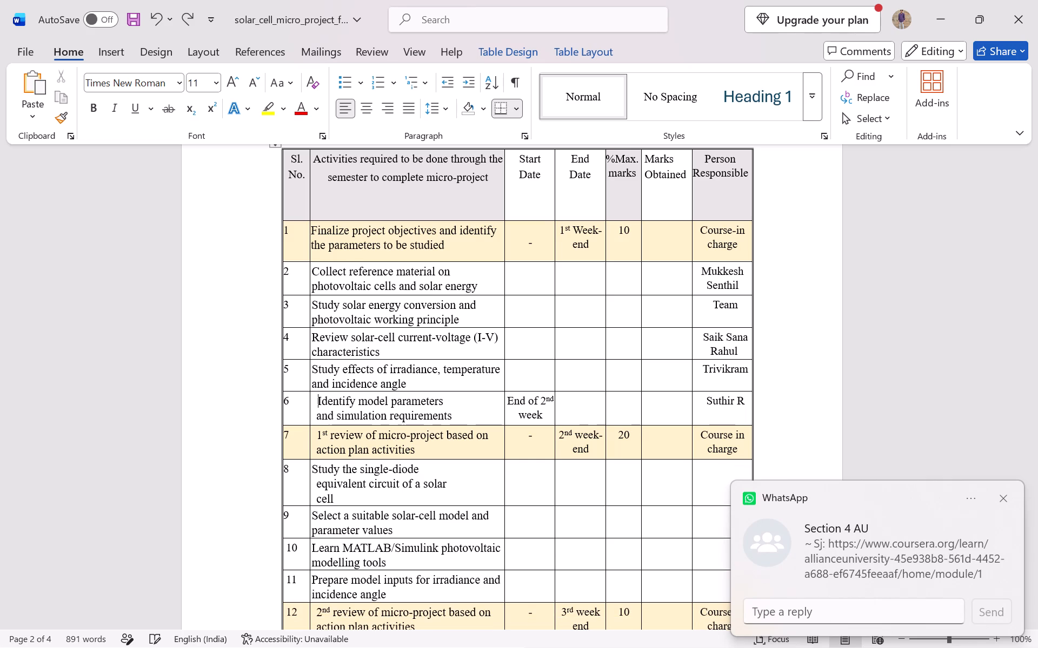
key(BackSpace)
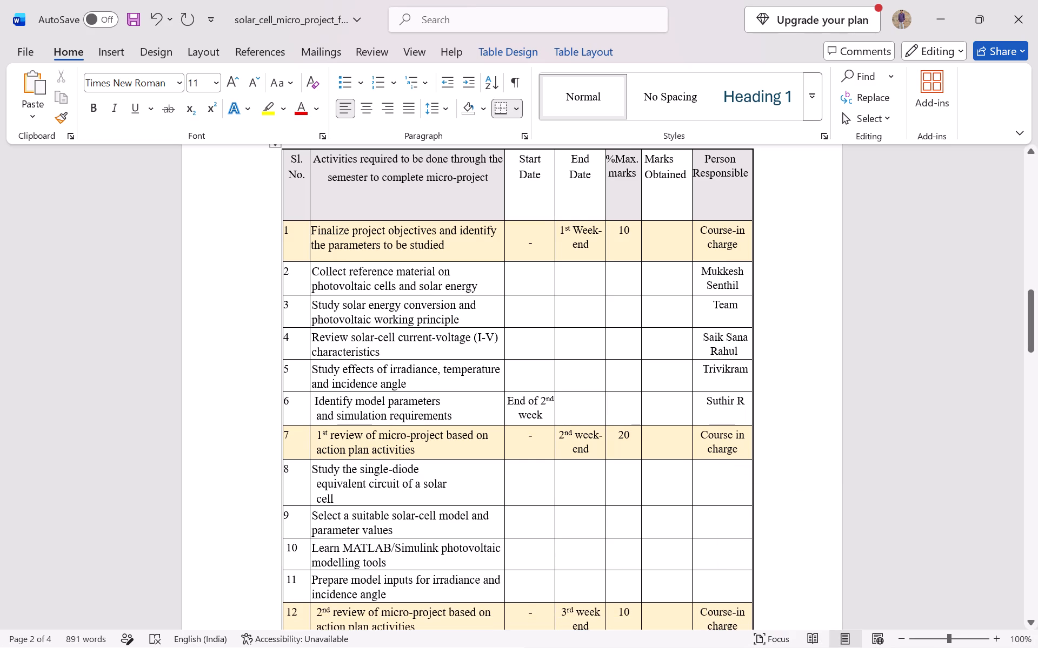
Cut "and simulation requirements" in row 6, paste it on a new unindented line, and remove the space before "Identify model parameters".
drag(465, 420, 326, 413)
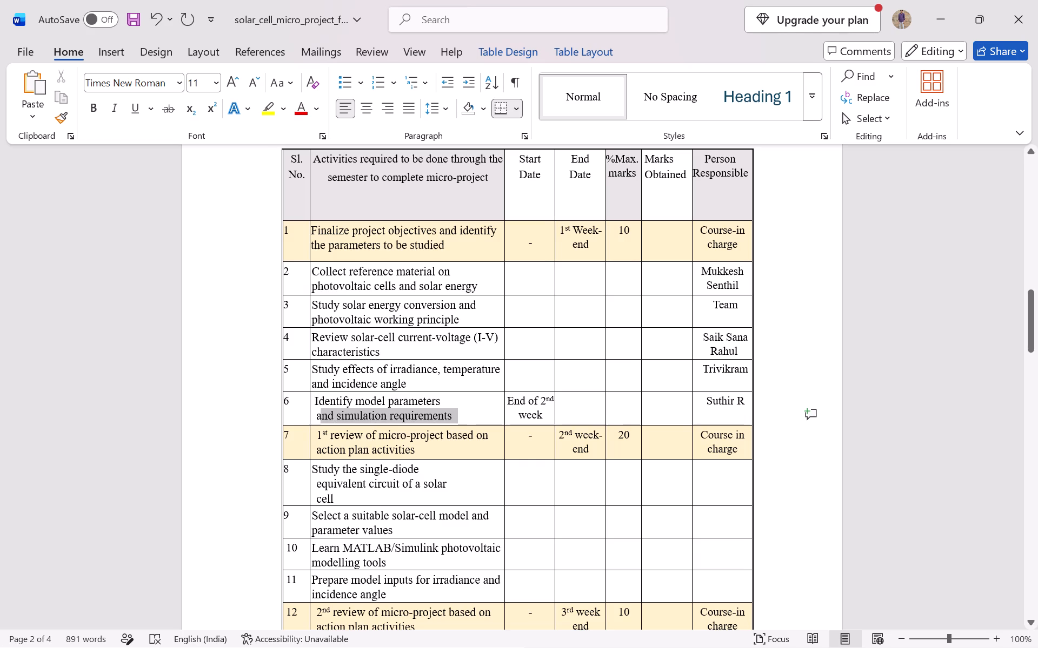
drag(326, 413, 311, 412)
key(ctrl+x)
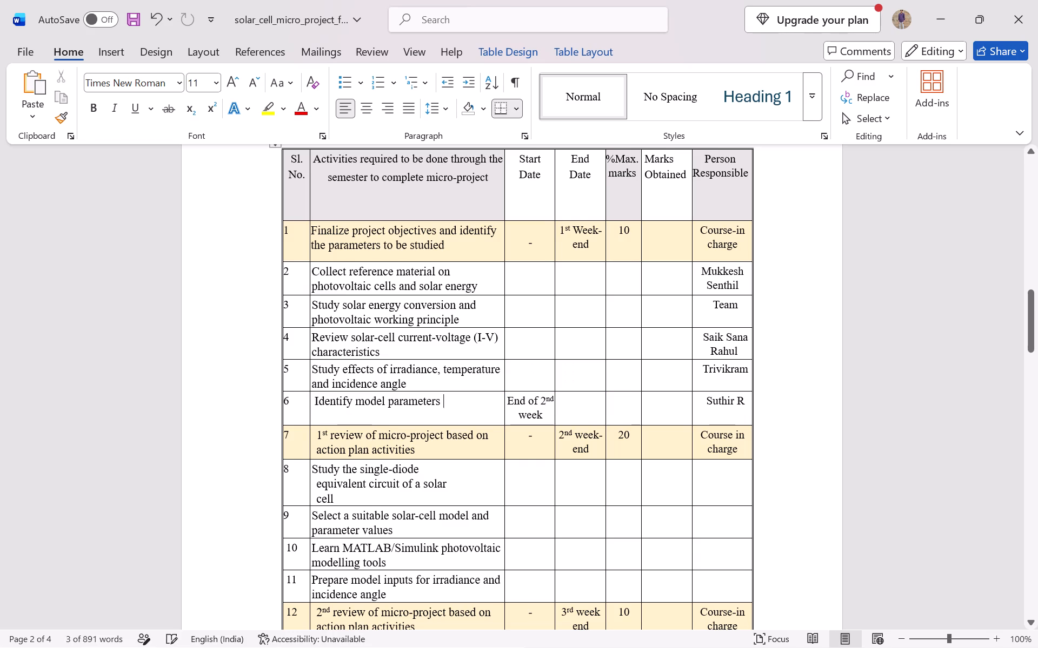
key(Return)
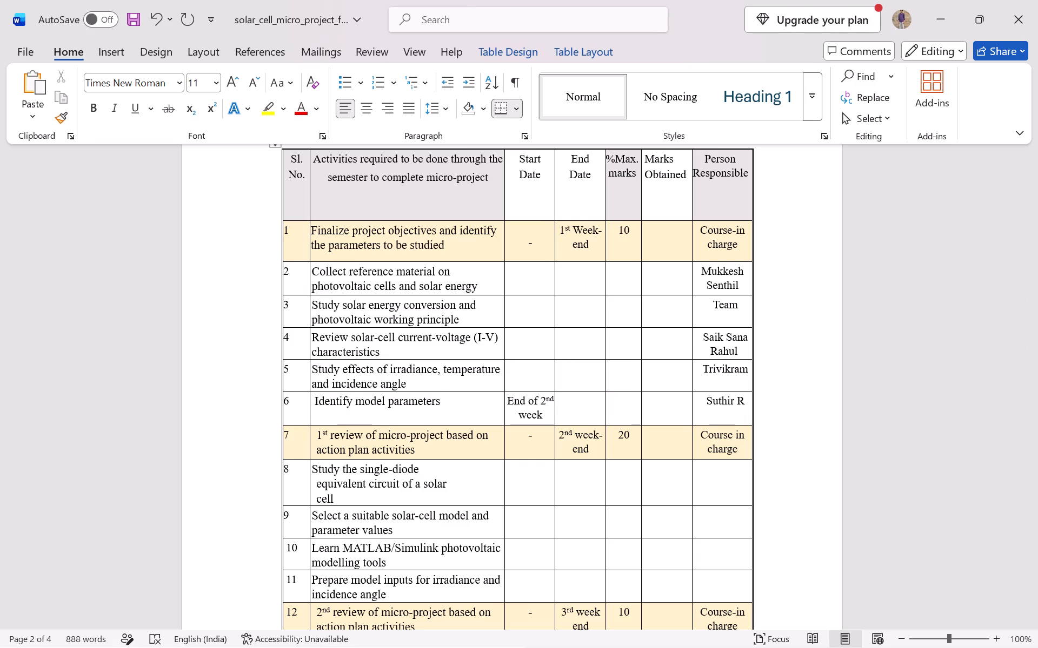
key(ctrl+v)
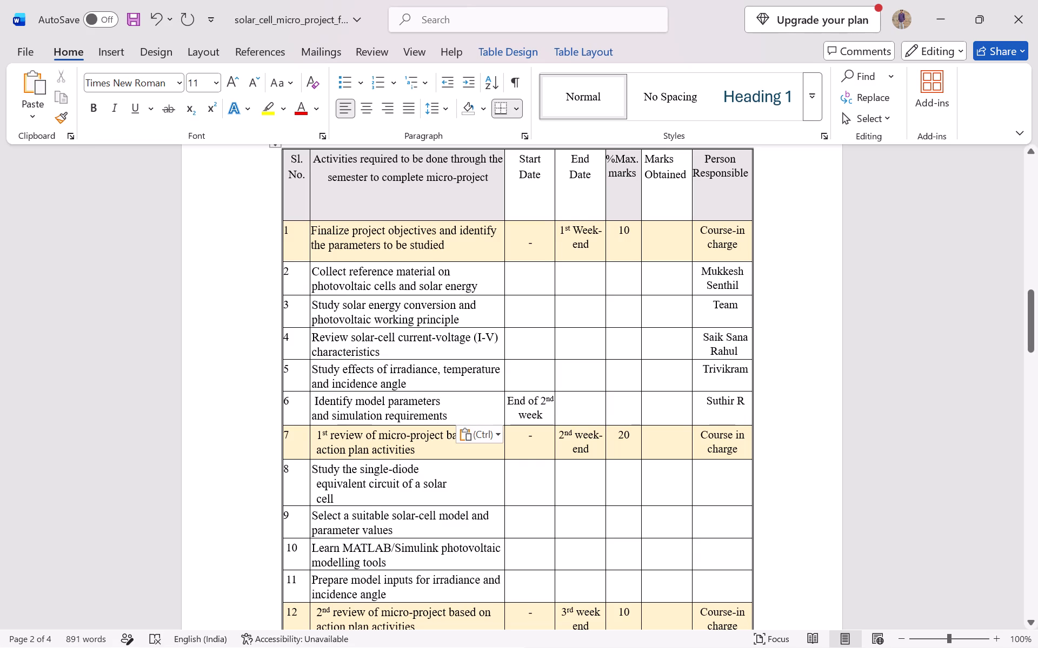
click(316, 402)
key(BackSpace)
Cut "equivalent circuit of a solar cell" from row 8's activity and paste it back on a new unindented line.
drag(382, 502, 325, 484)
key(ctrl+x)
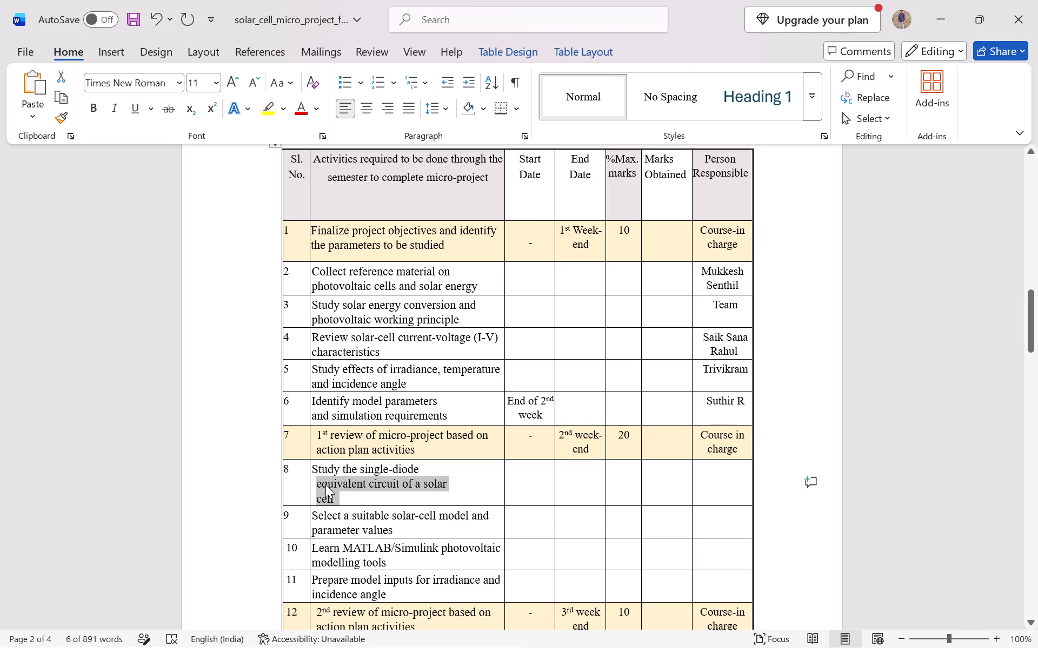
key(BackSpace)
key(Return)
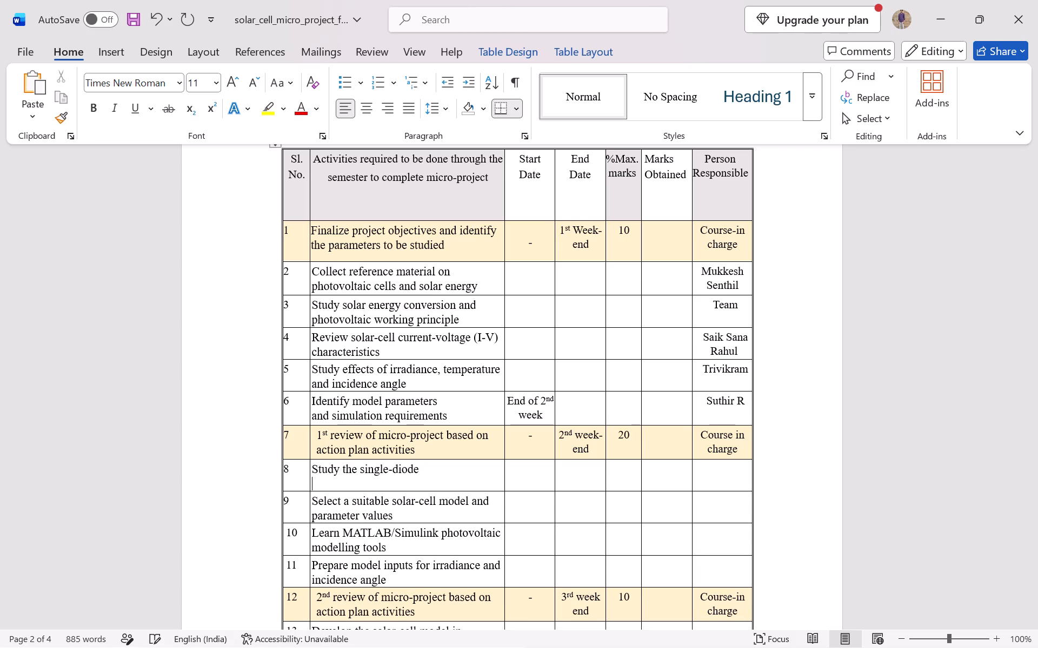
key(ctrl+v)
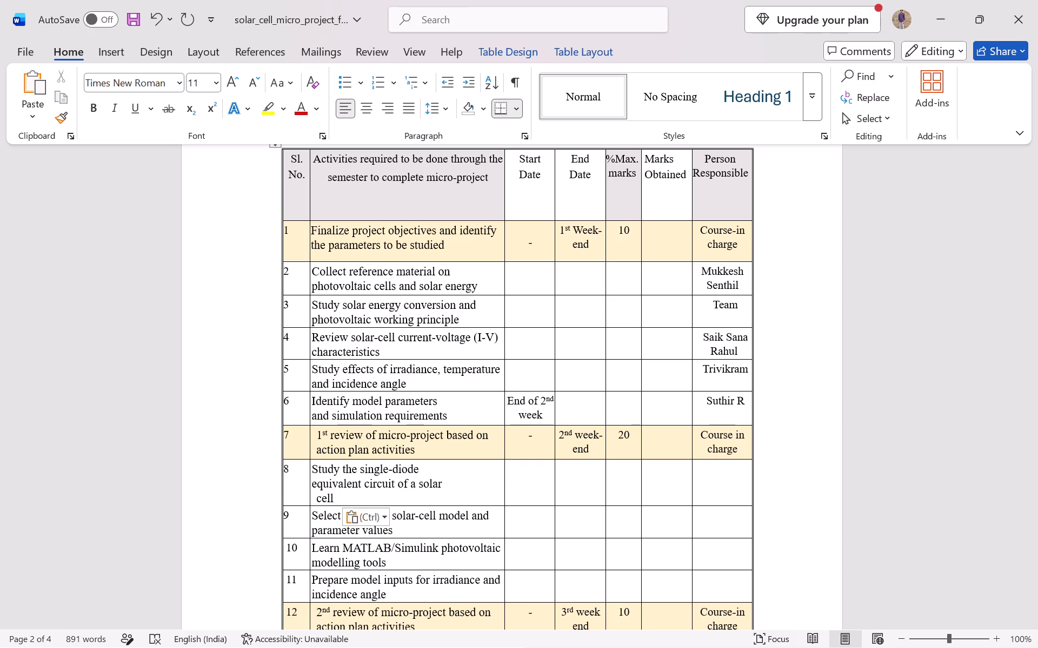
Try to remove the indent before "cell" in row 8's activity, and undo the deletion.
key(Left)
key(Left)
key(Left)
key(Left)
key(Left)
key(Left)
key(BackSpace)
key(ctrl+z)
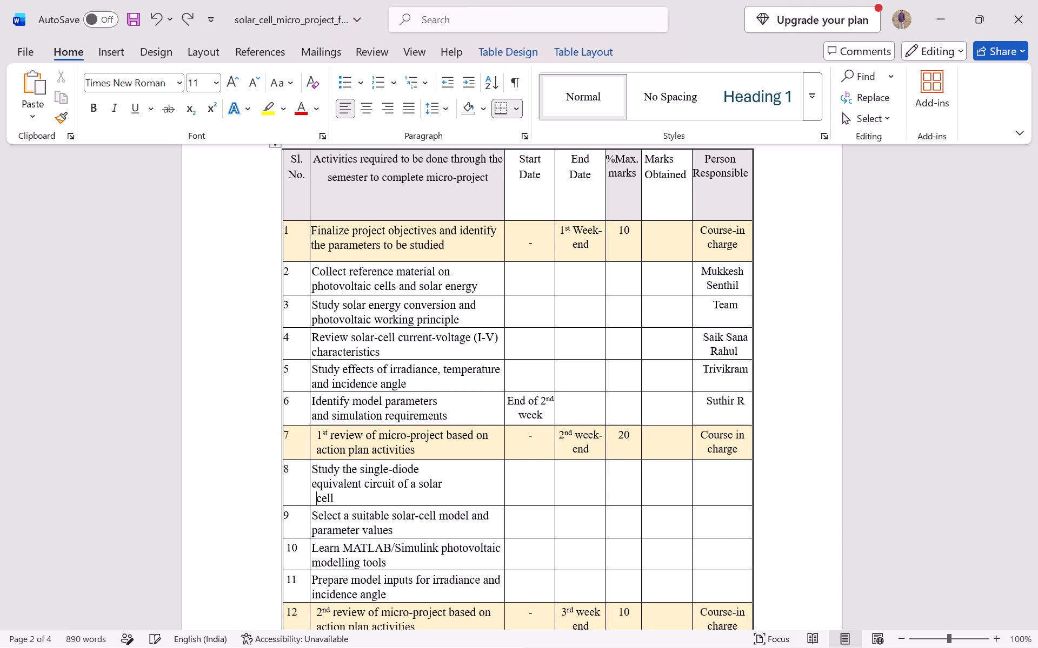
Replace the indented "cell" in row 8's activity with "cell" retyped on a new unindented line.
drag(341, 494, 314, 494)
key(BackSpace)
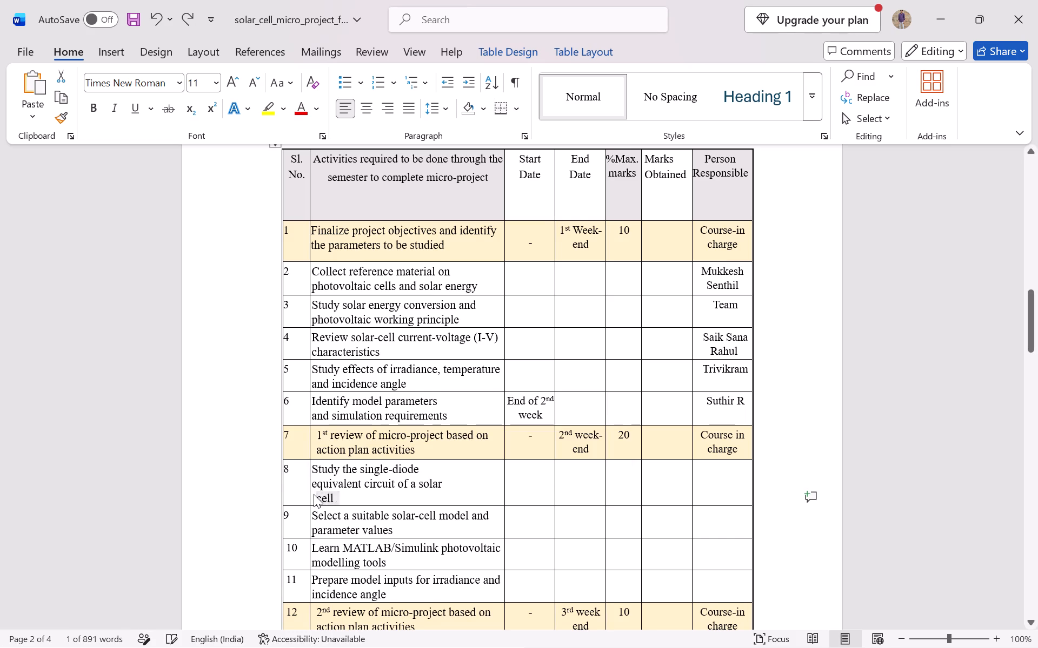
key(BackSpace)
key(Return)
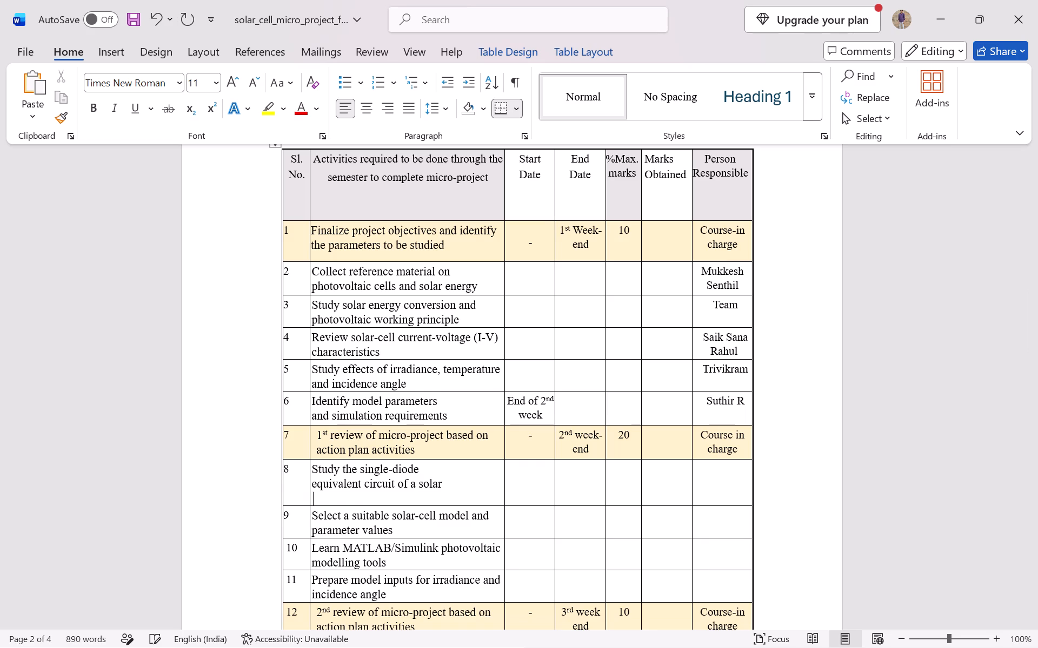
text(cell)
Realign row 23's activity by cutting and re-pasting "different operating" and "conditions" as separate unindented lines.
scroll(366, 543, down, 3)
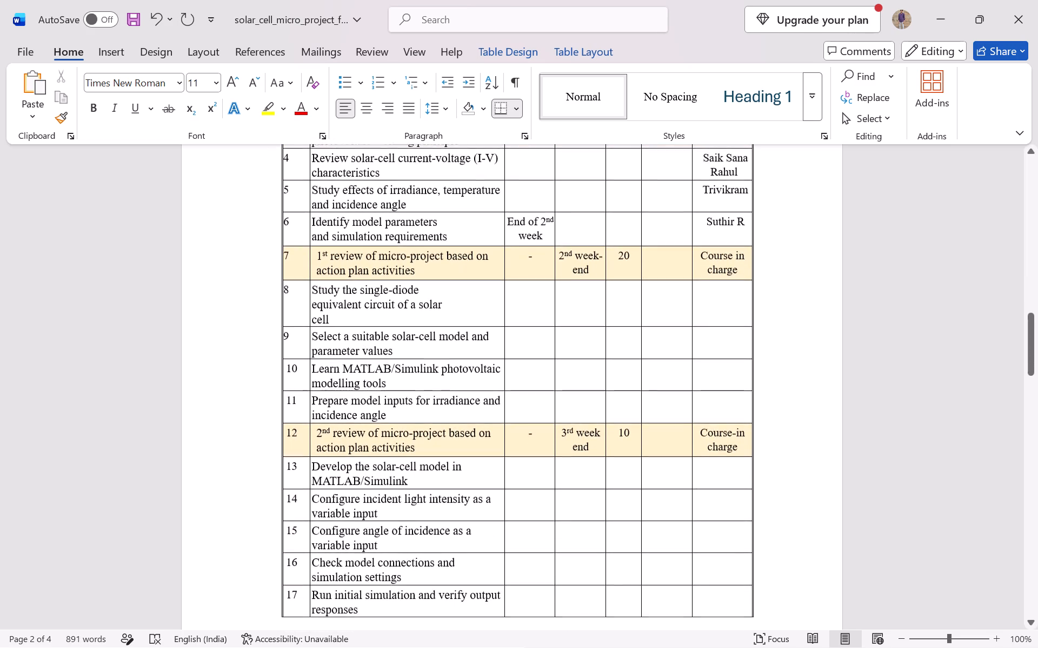
scroll(366, 543, down, 5)
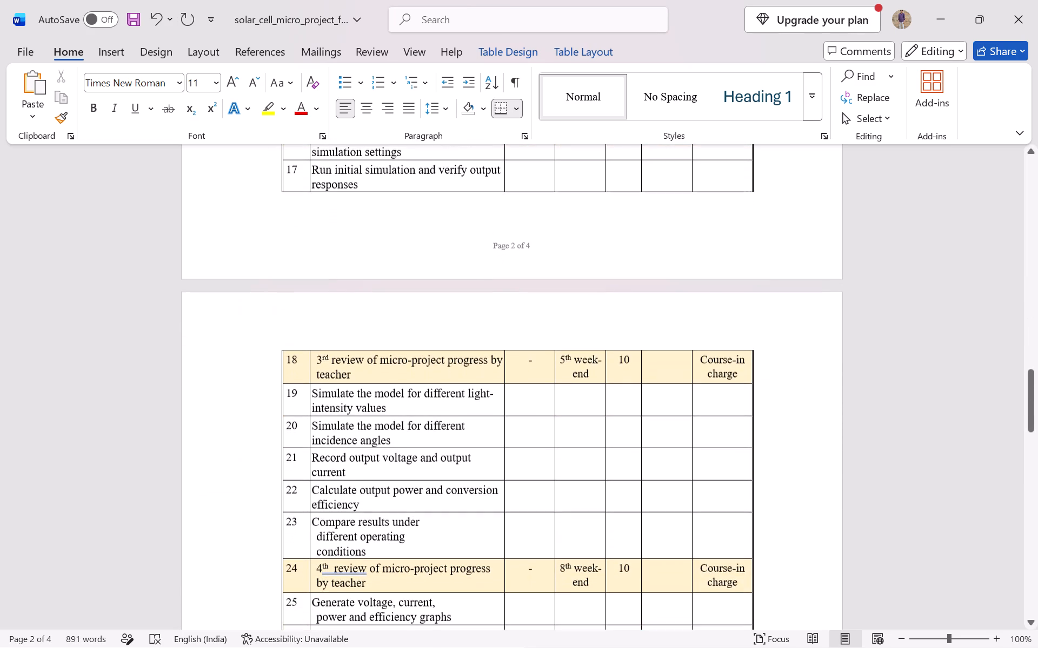
drag(372, 549, 328, 537)
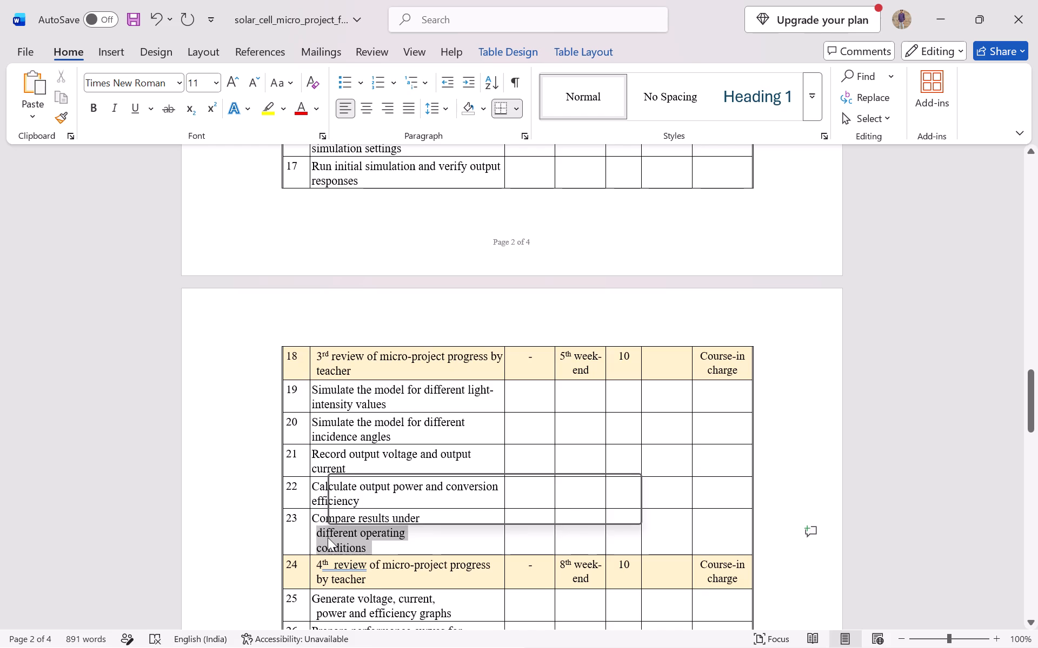
key(ctrl+x)
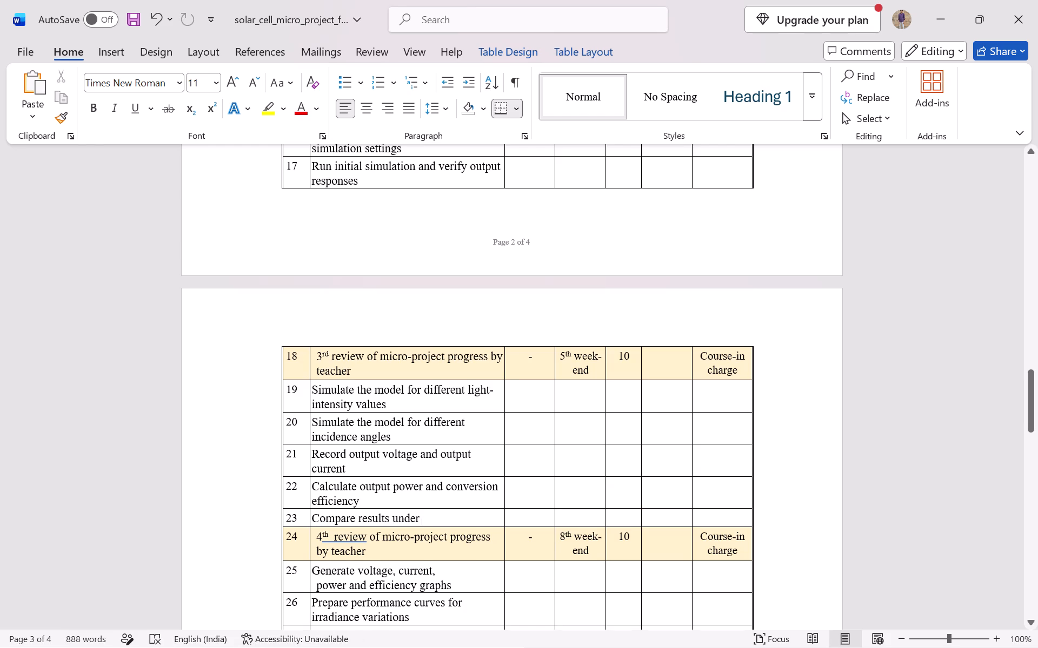
key(Return)
key(ctrl+v)
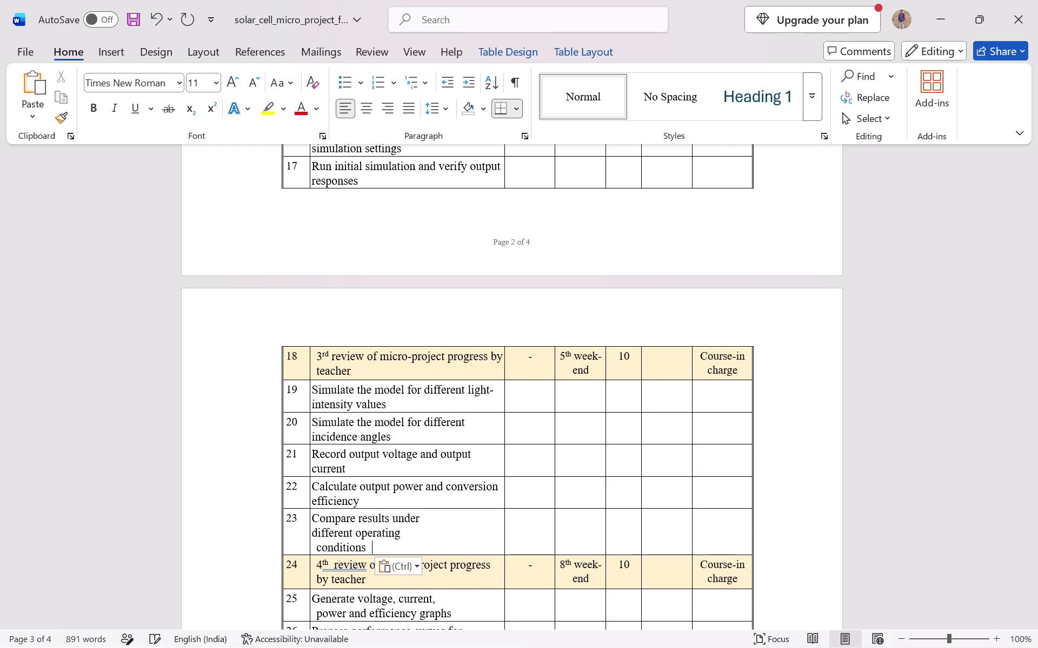
key(BackSpace)
key(BackSpace)
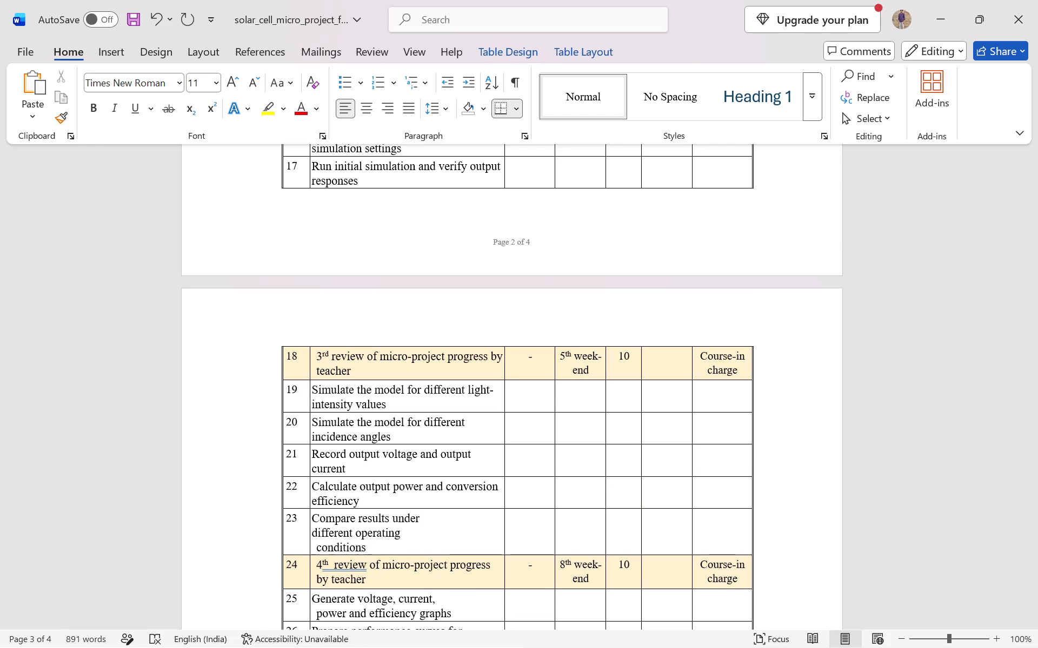
drag(373, 547, 331, 549)
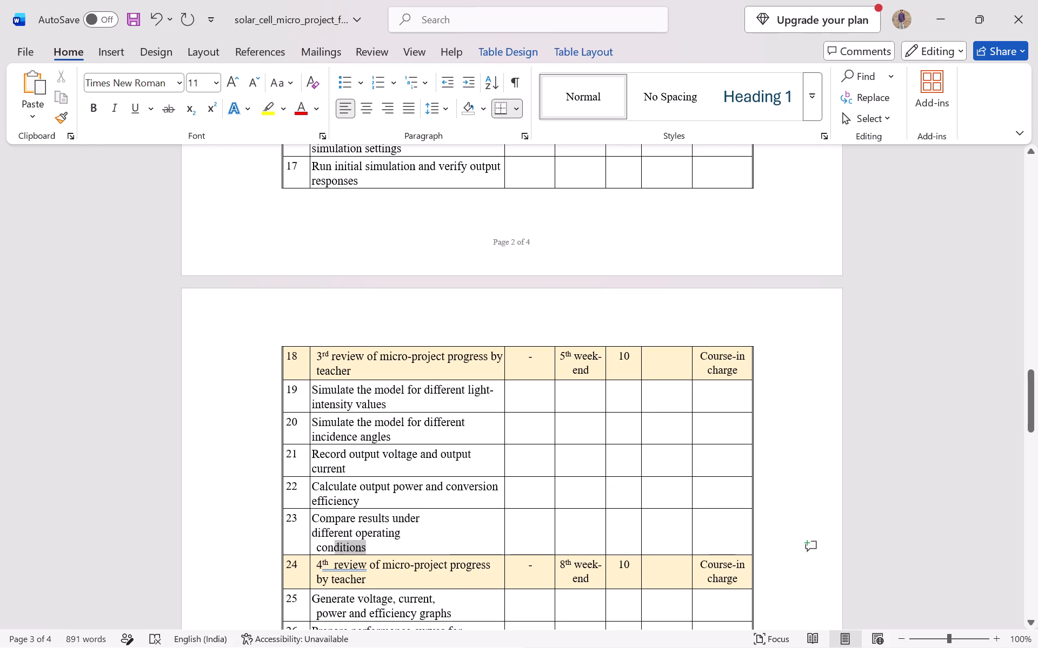
drag(331, 549, 318, 546)
key(ctrl+x)
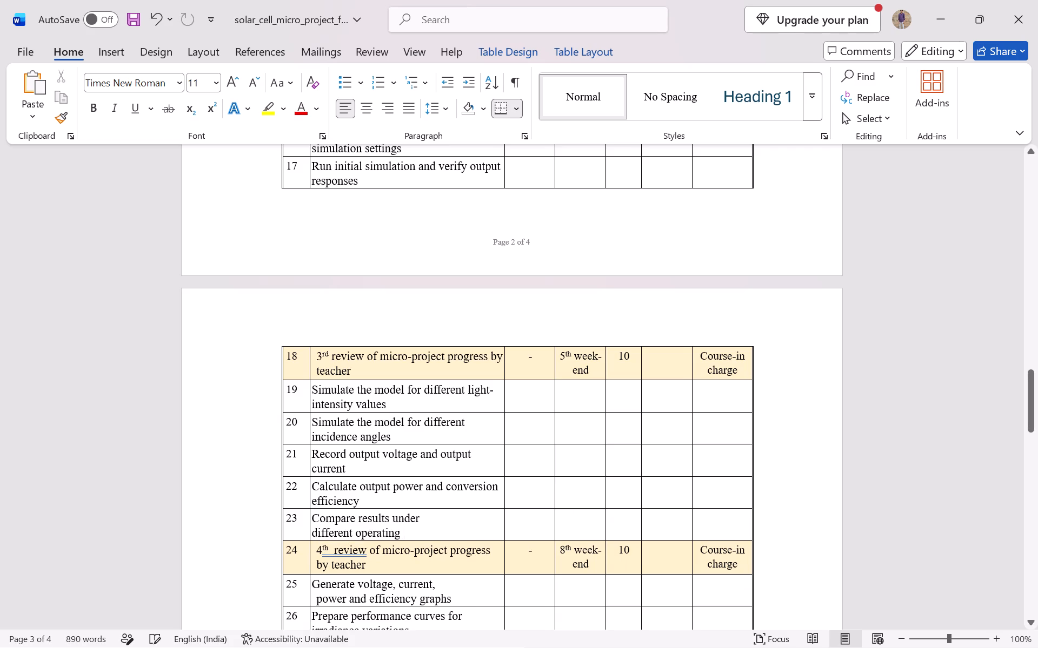
key(Return)
key(ctrl+v)
Cut "incidence-angle variations" from row 27's activity and paste it back on a new unindented line.
scroll(318, 546, down, 1)
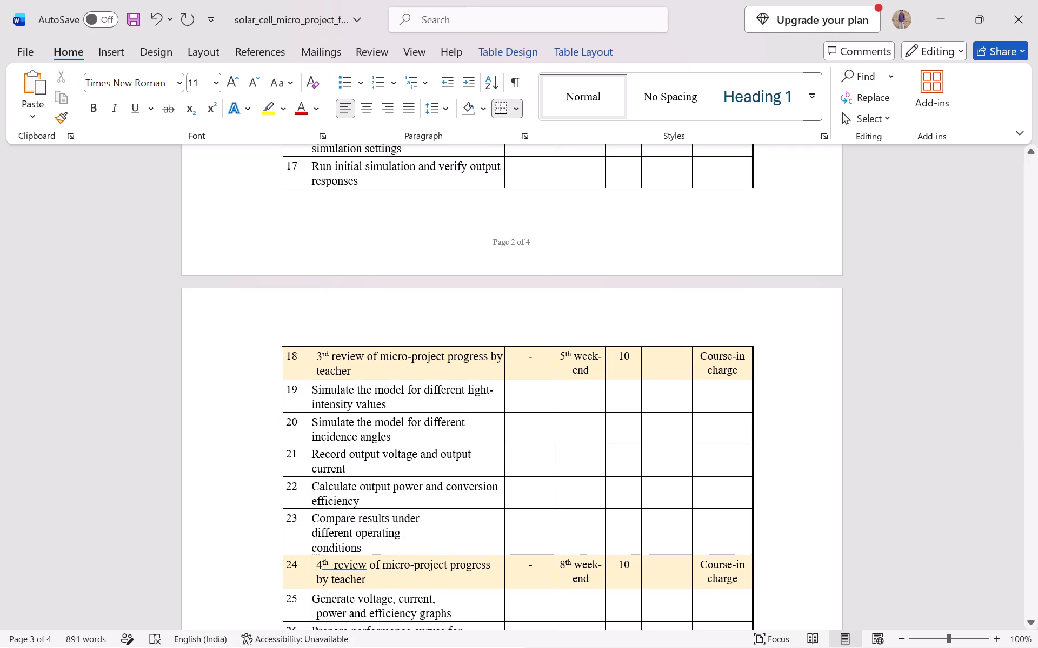
scroll(318, 546, down, 2)
drag(449, 400, 318, 394)
key(ctrl+x)
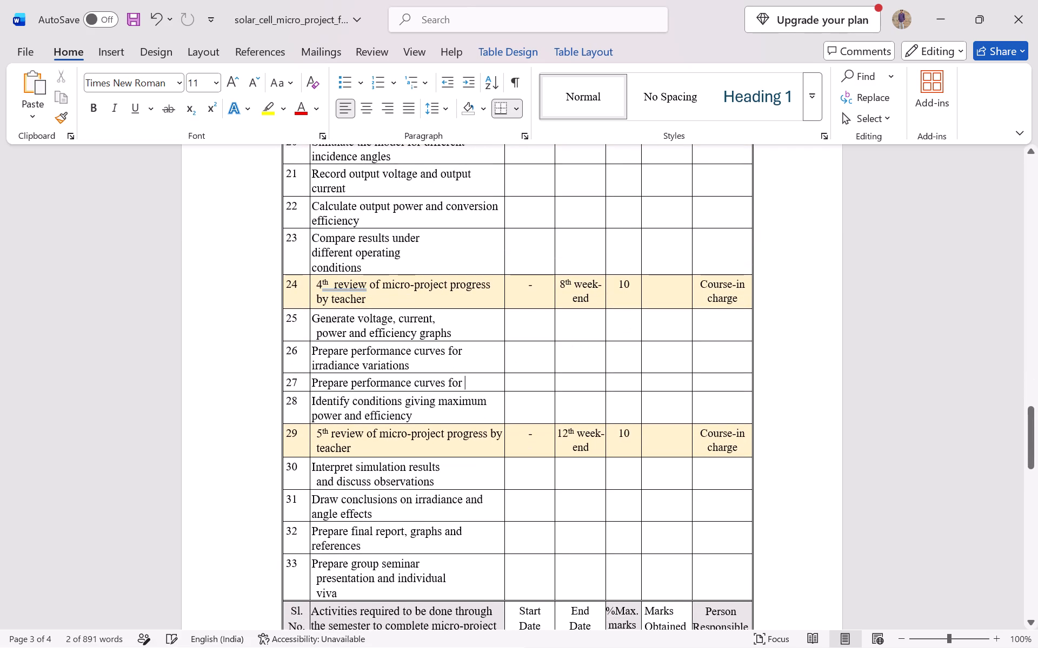
key(Return)
key(ctrl+v)
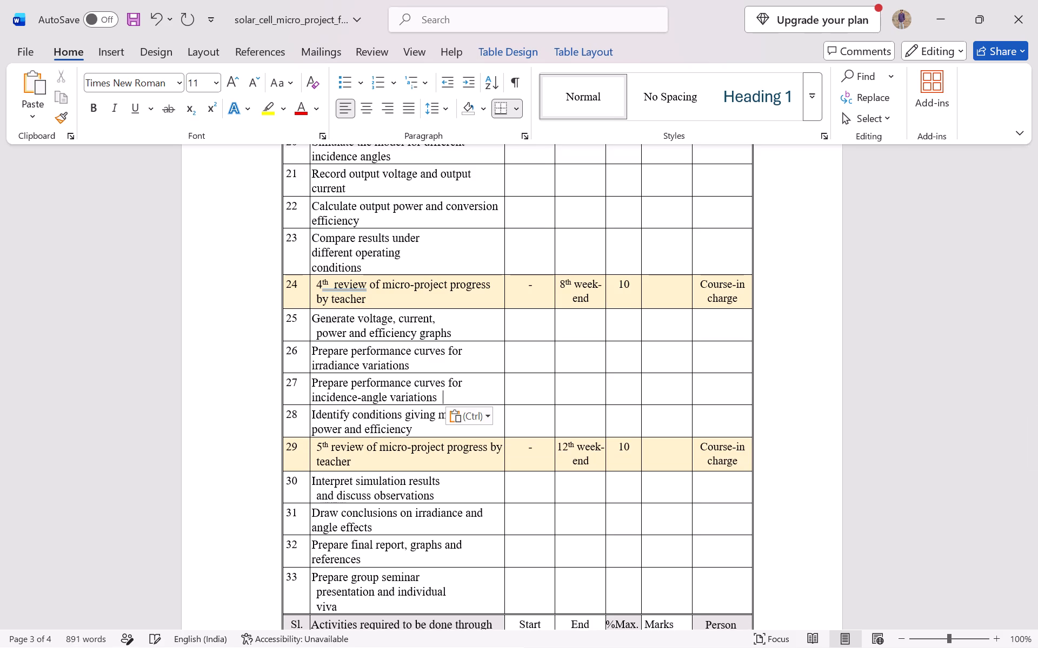
Cut "power and efficiency graphs" from row 25's activity and paste it back on a new unindented line.
drag(456, 333, 356, 328)
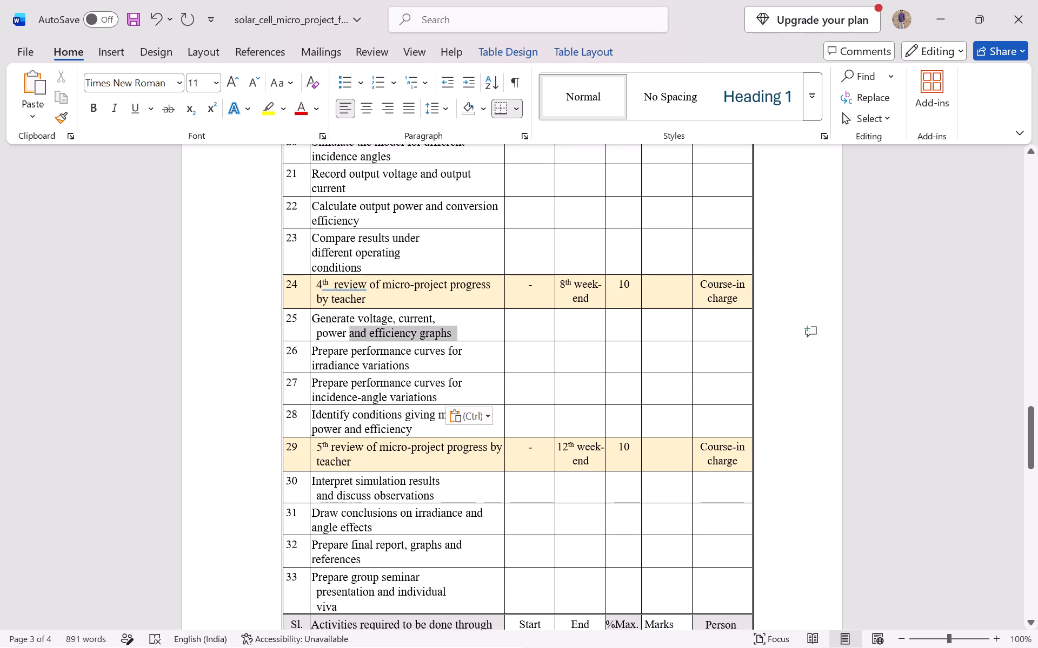
drag(356, 328, 318, 325)
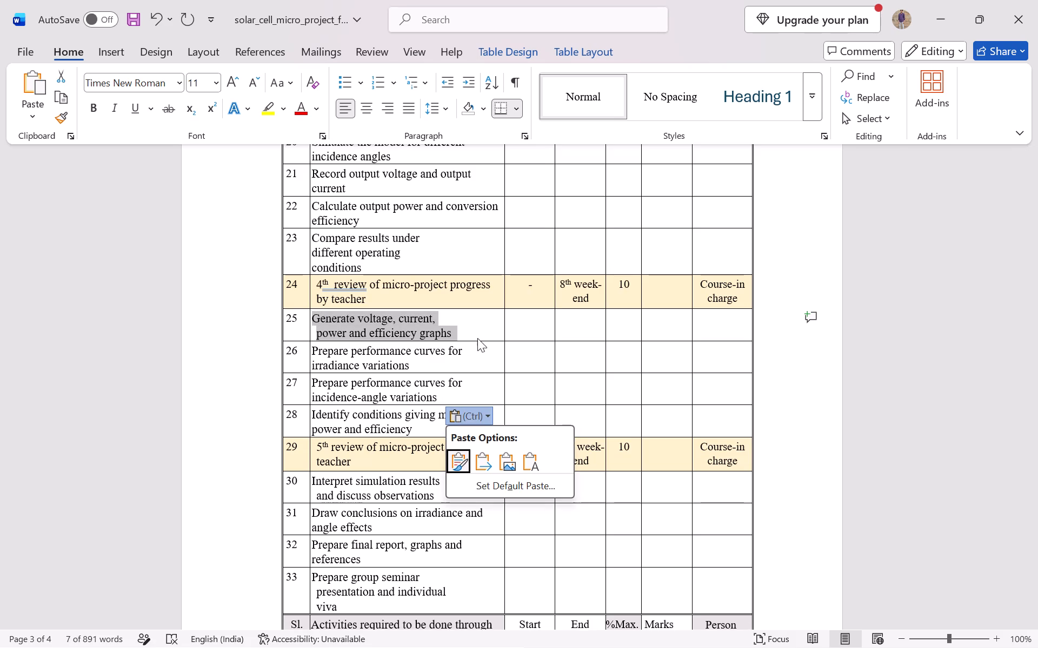
click(476, 333)
click(466, 333)
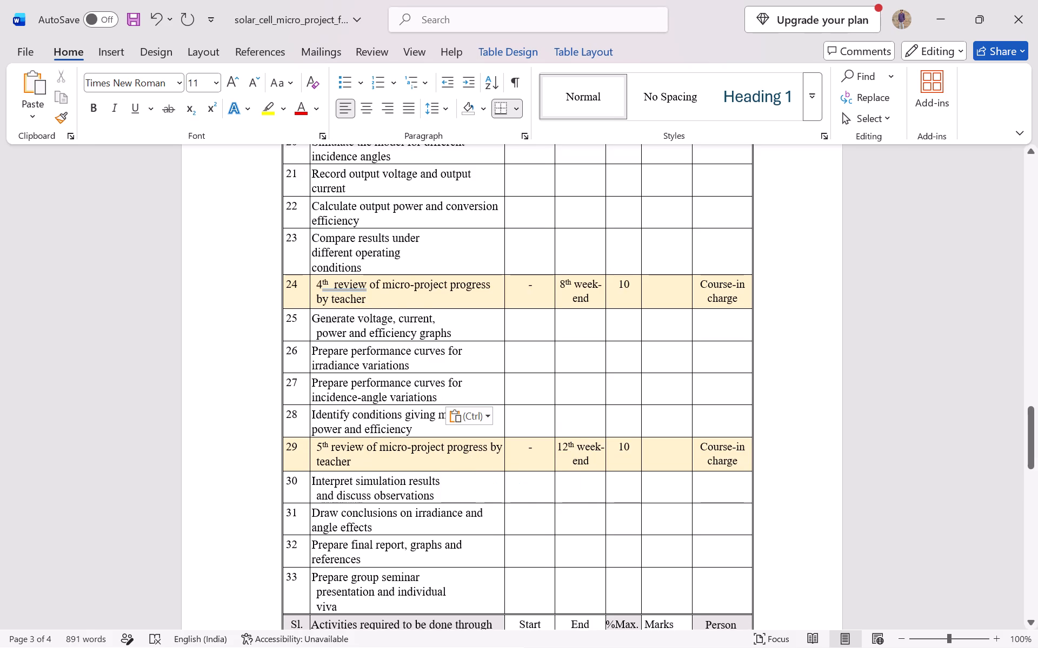
drag(460, 333, 321, 334)
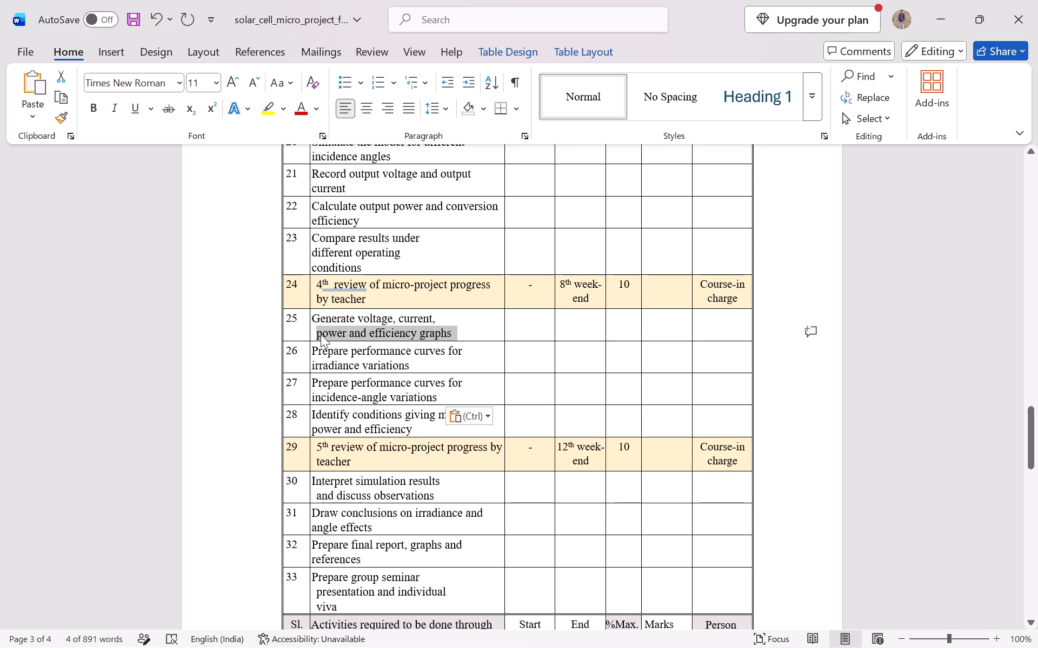
key(ctrl+x)
key(Return)
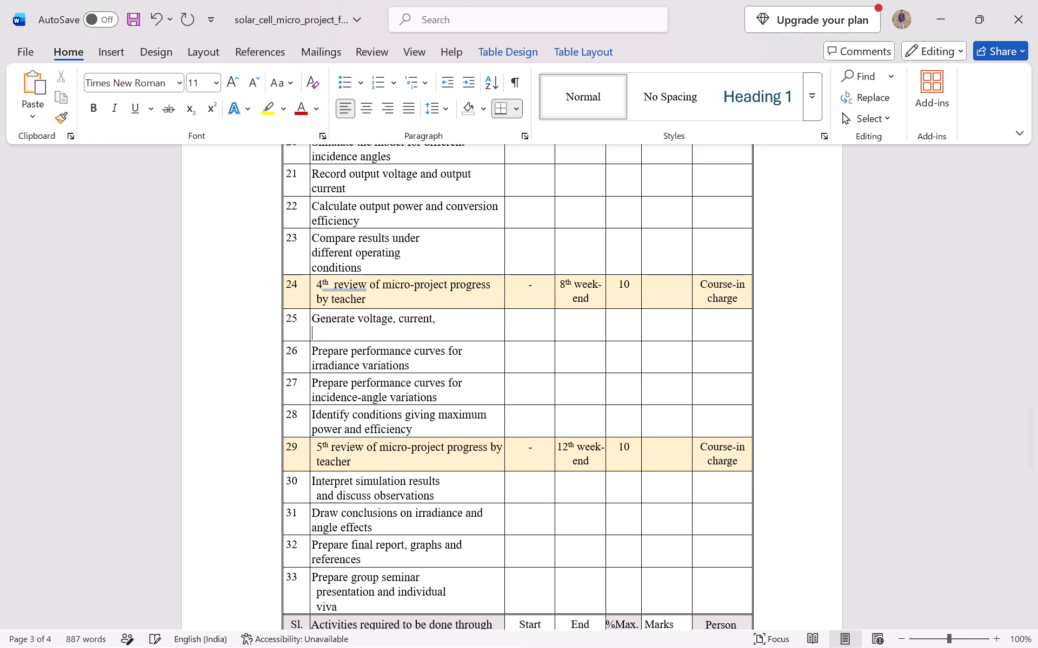
key(ctrl+v)
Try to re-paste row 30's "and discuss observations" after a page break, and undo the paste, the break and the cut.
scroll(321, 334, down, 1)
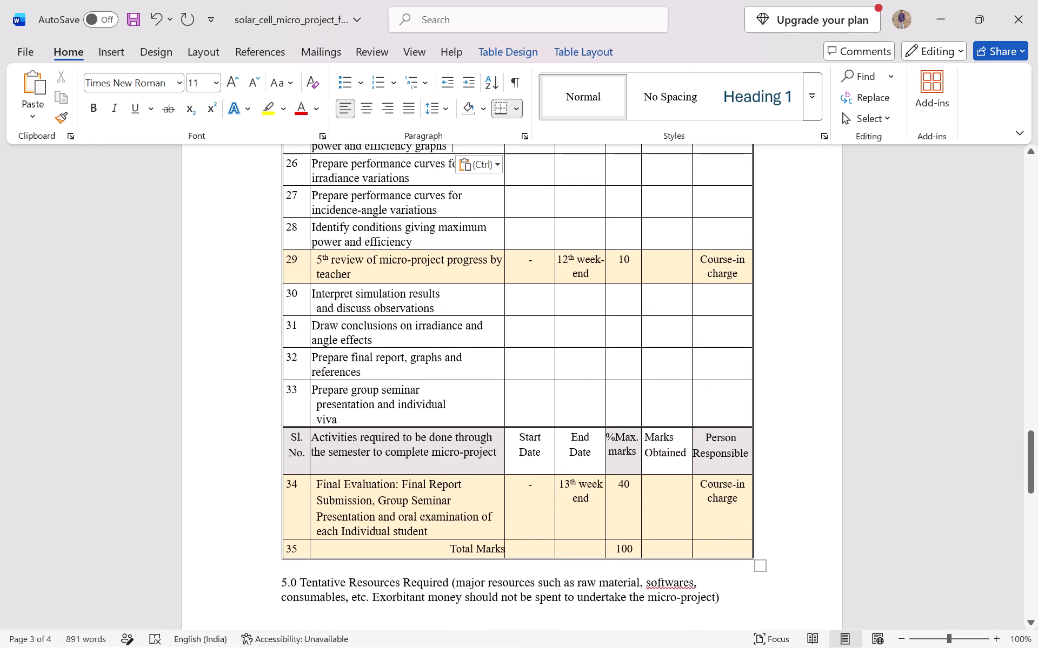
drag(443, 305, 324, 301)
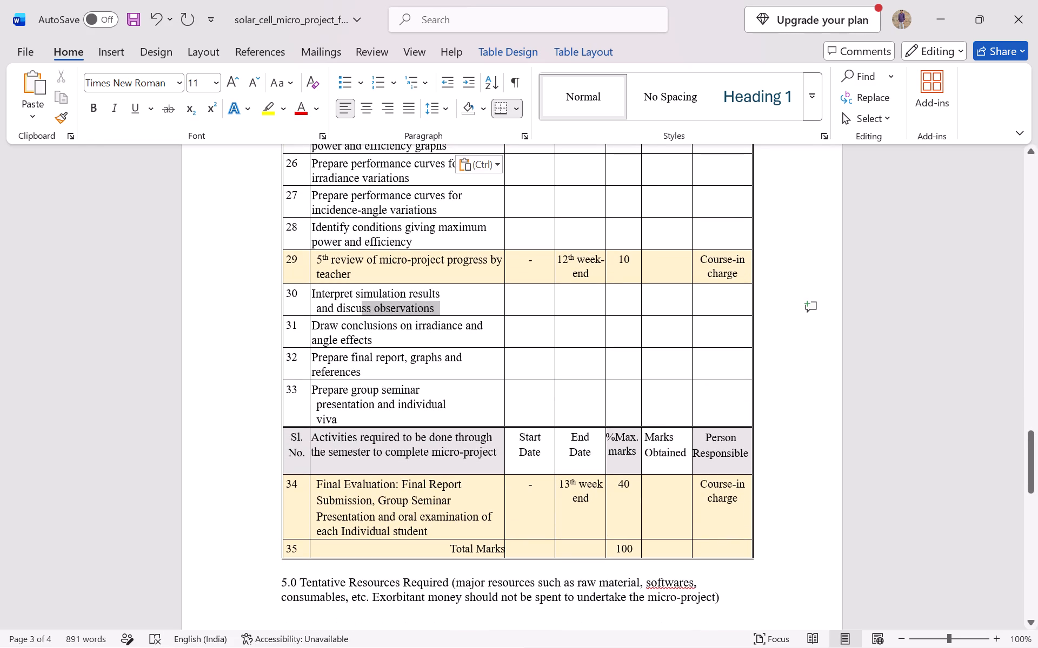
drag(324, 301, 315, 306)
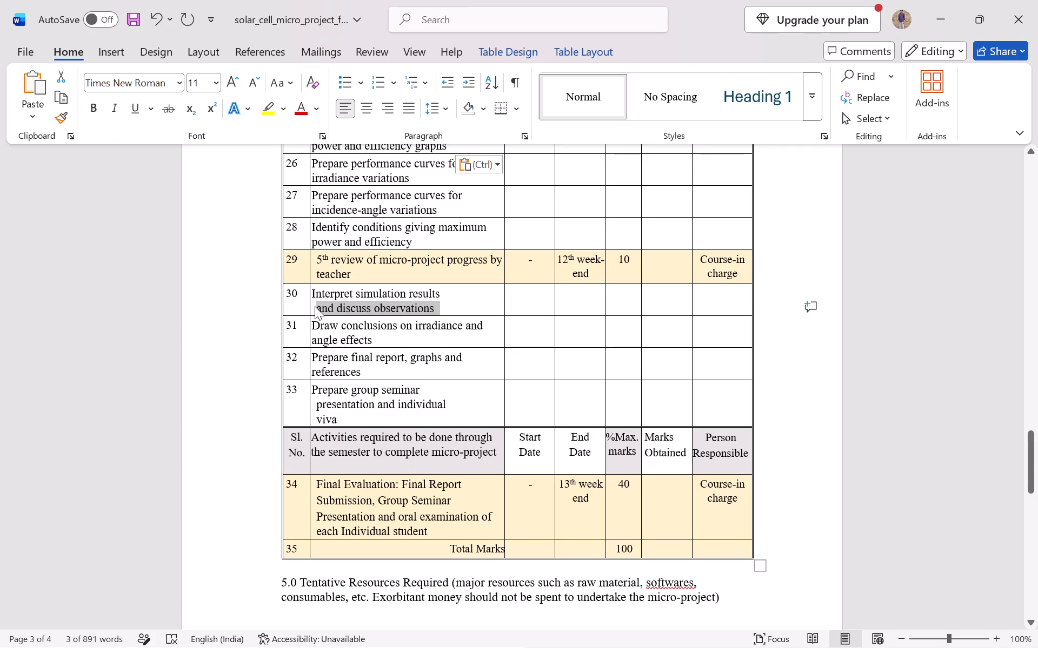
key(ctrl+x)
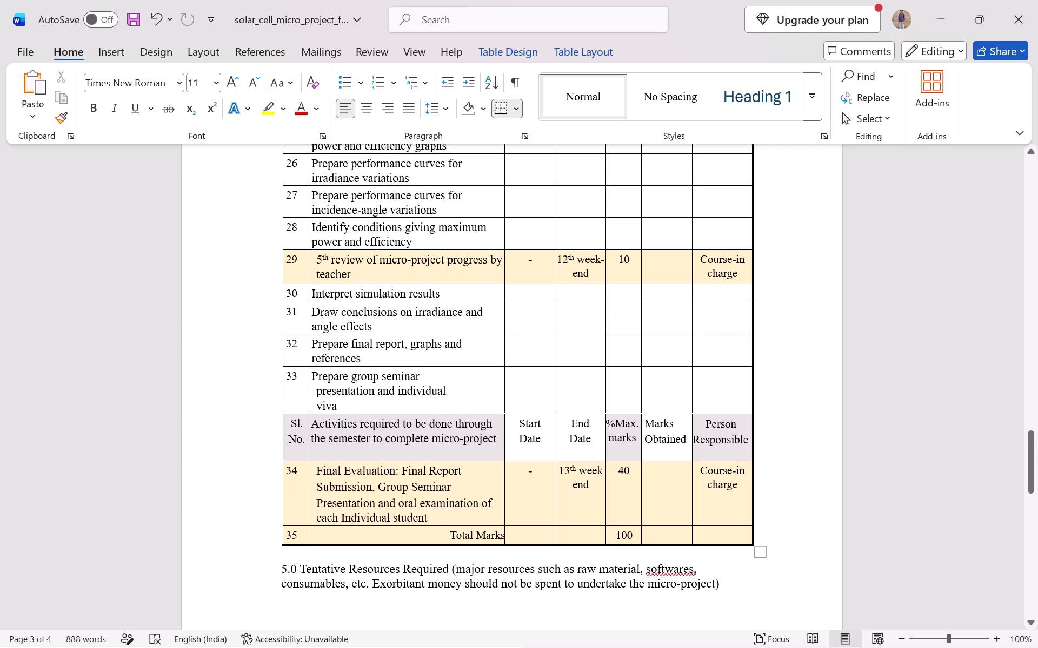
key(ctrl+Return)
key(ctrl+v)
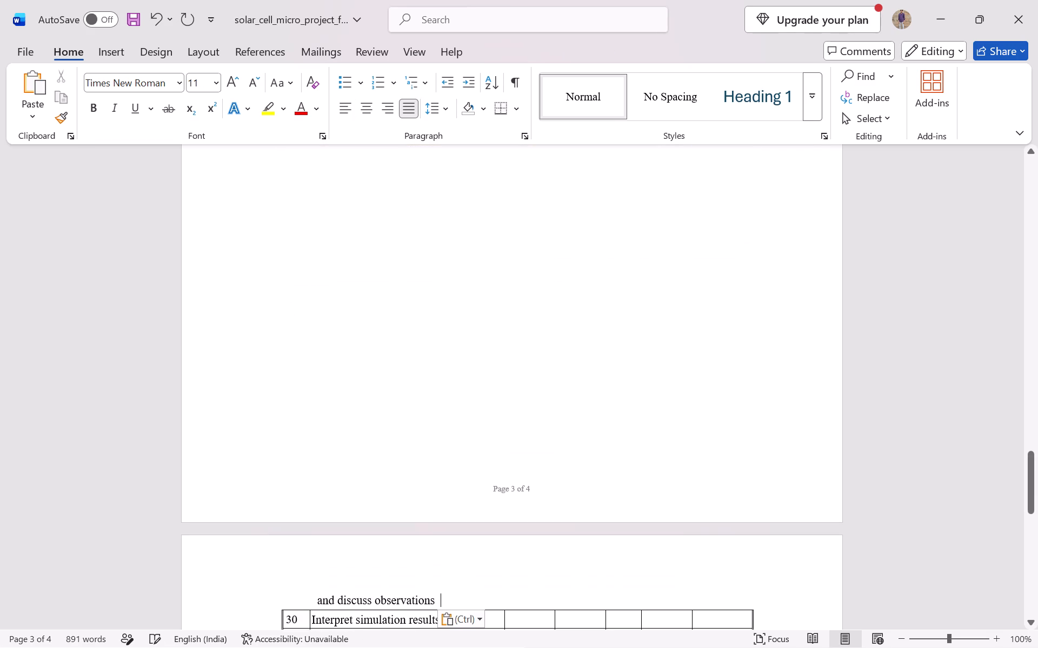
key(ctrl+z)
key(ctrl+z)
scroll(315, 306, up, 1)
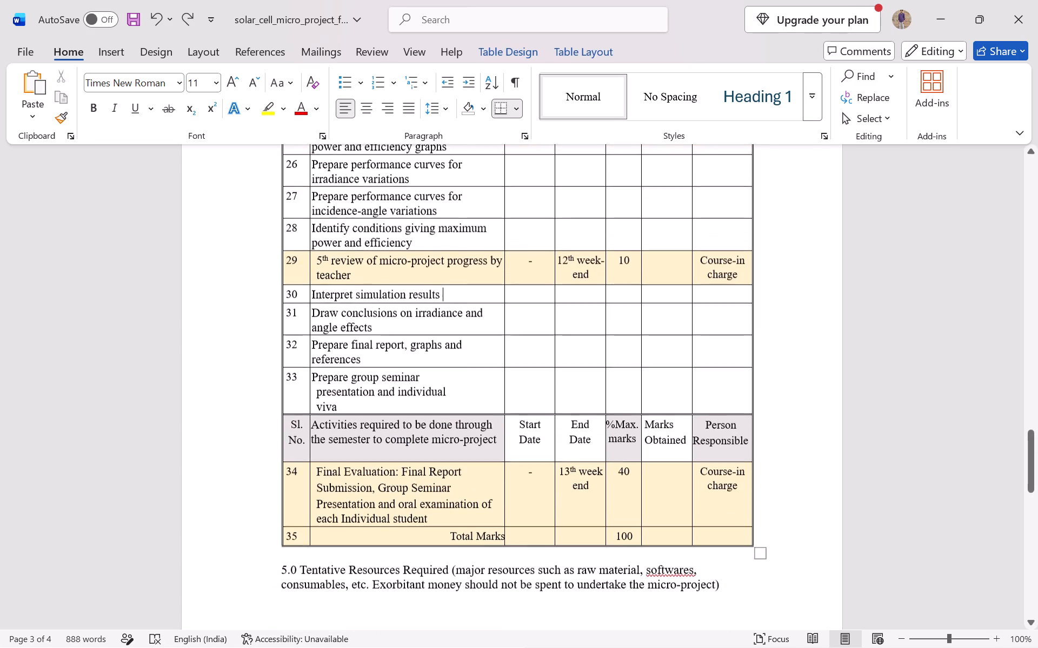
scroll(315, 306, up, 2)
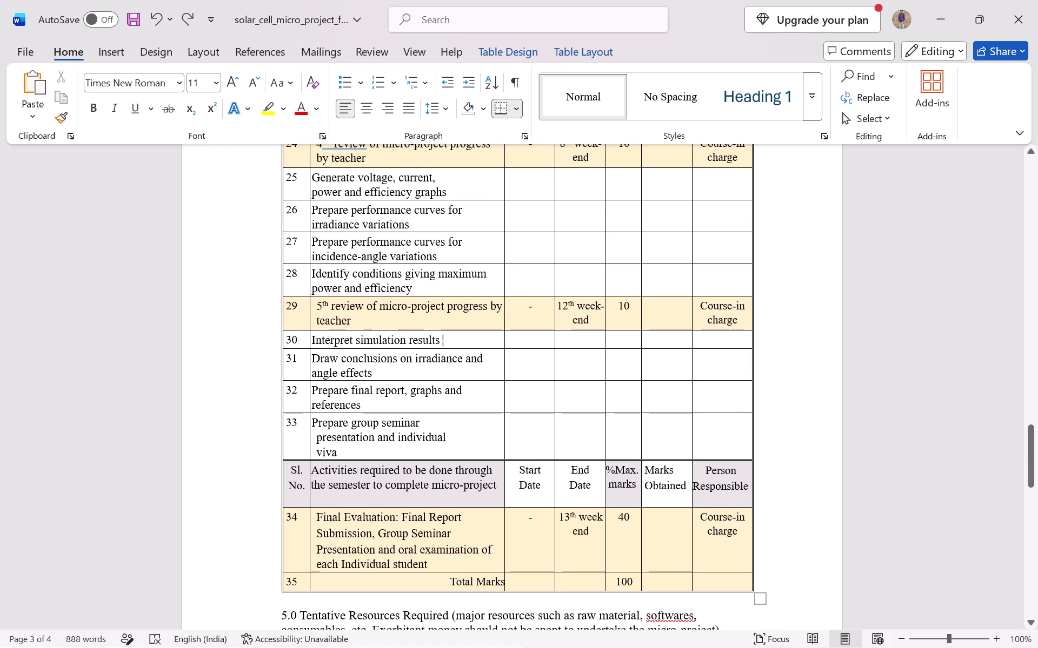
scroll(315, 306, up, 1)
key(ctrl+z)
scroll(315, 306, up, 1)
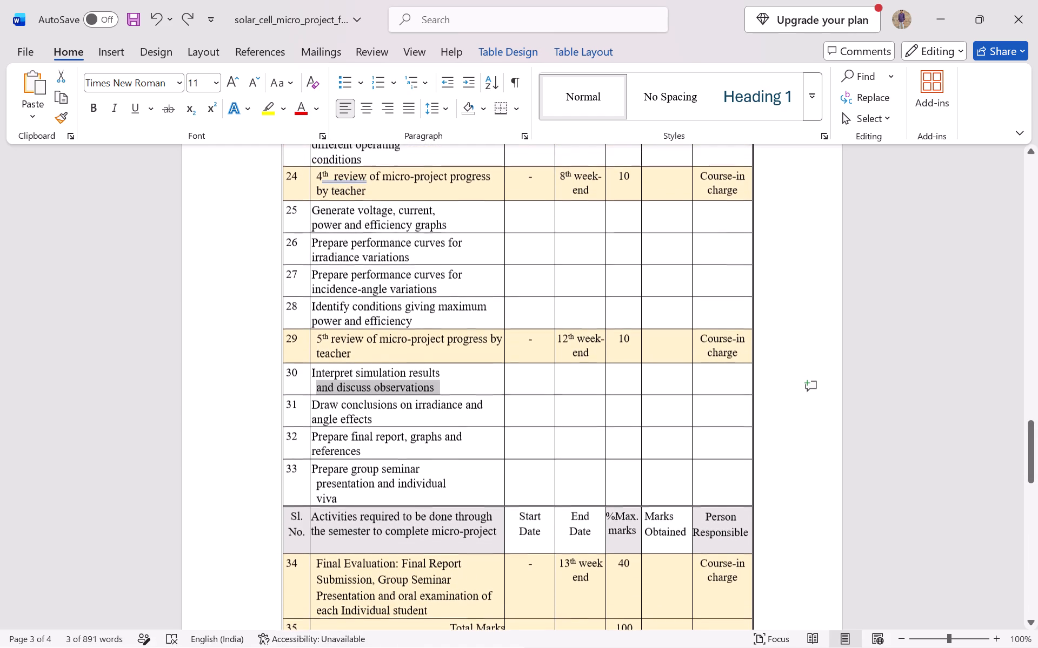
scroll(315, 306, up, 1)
Cut the selected "and discuss observations" from row 30's activity and paste it back on a new unindented line.
key(ctrl+x)
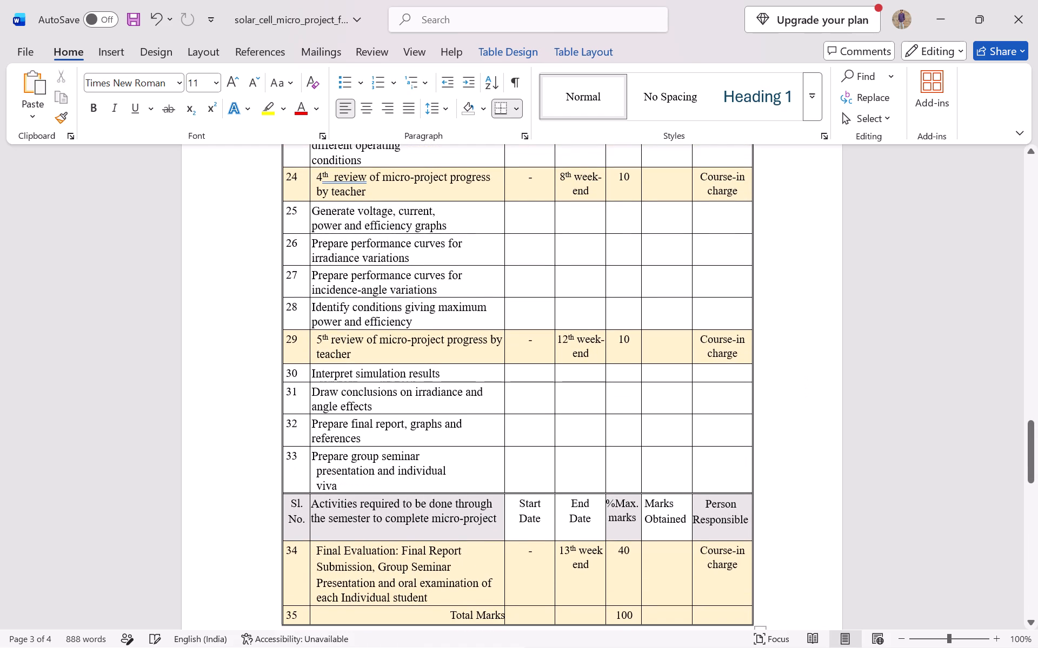
key(Return)
key(ctrl+v)
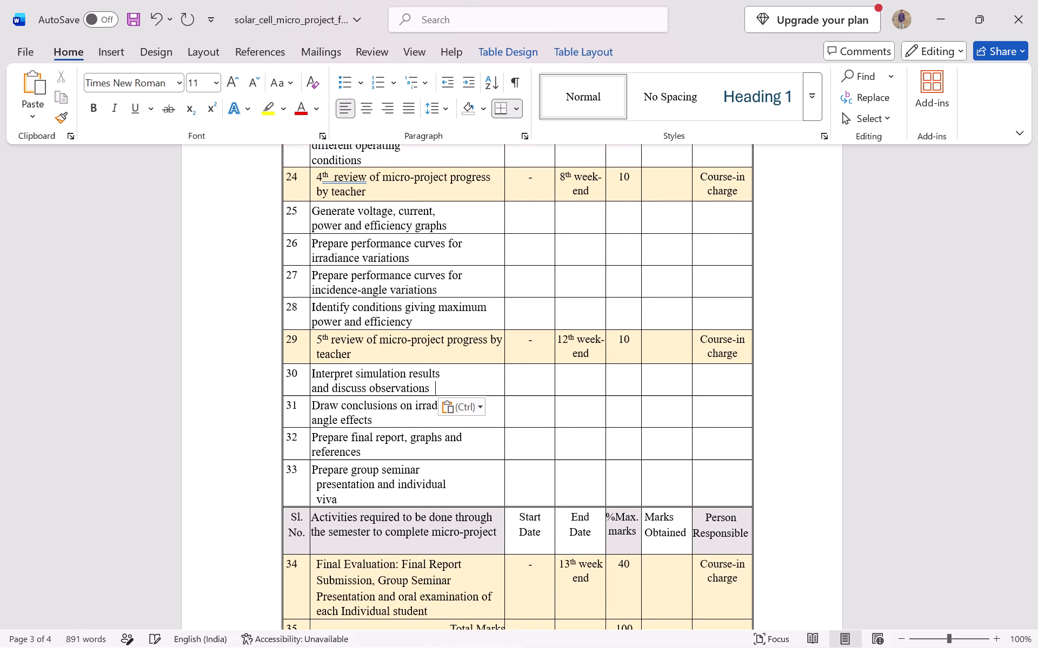
Realign row 33's activity by re-pasting "presentation and individual" on an unindented line and retyping "viva" on its own unindented line.
drag(409, 497, 331, 485)
key(ctrl+x)
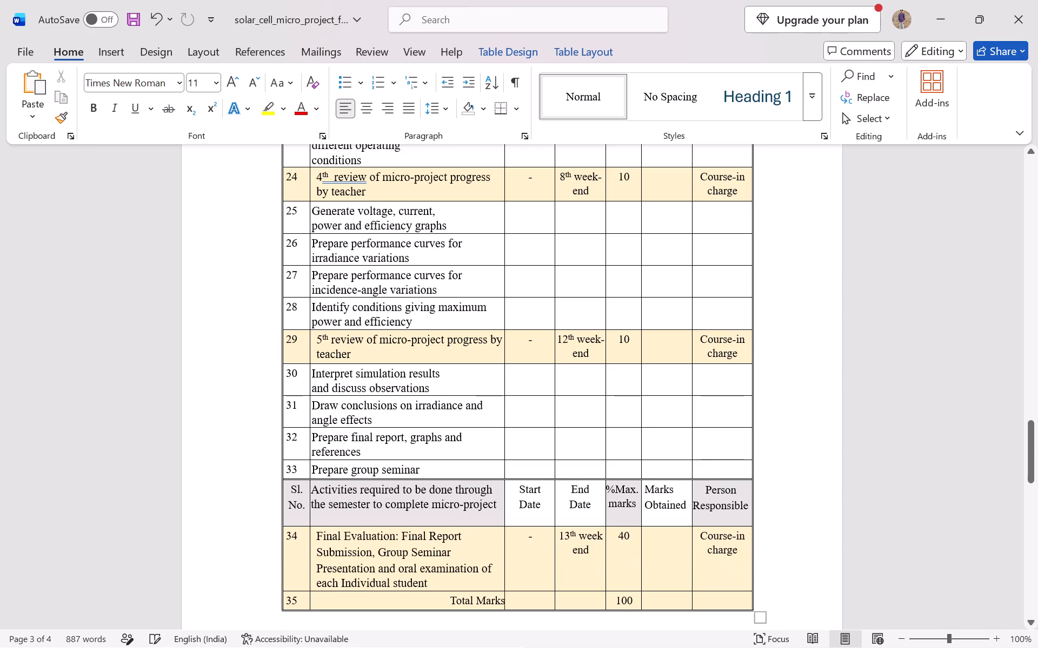
key(Return)
key(ctrl+v)
key(BackSpace)
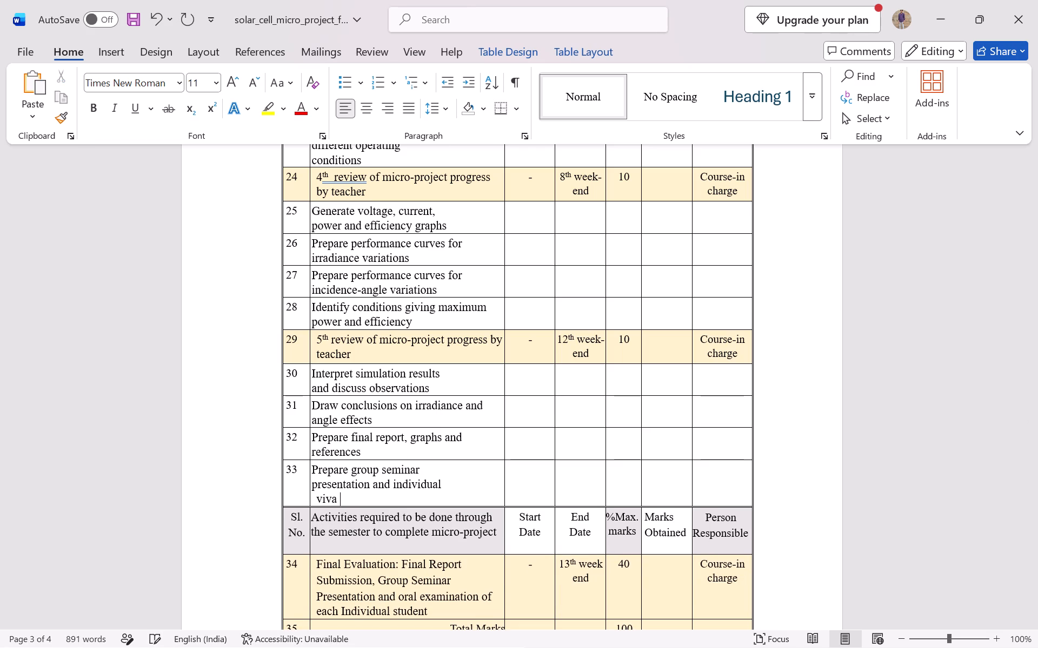
key(BackSpace)
key(BackSpace)
key(BackSpace)
key(BackSpace)
key(BackSpace)
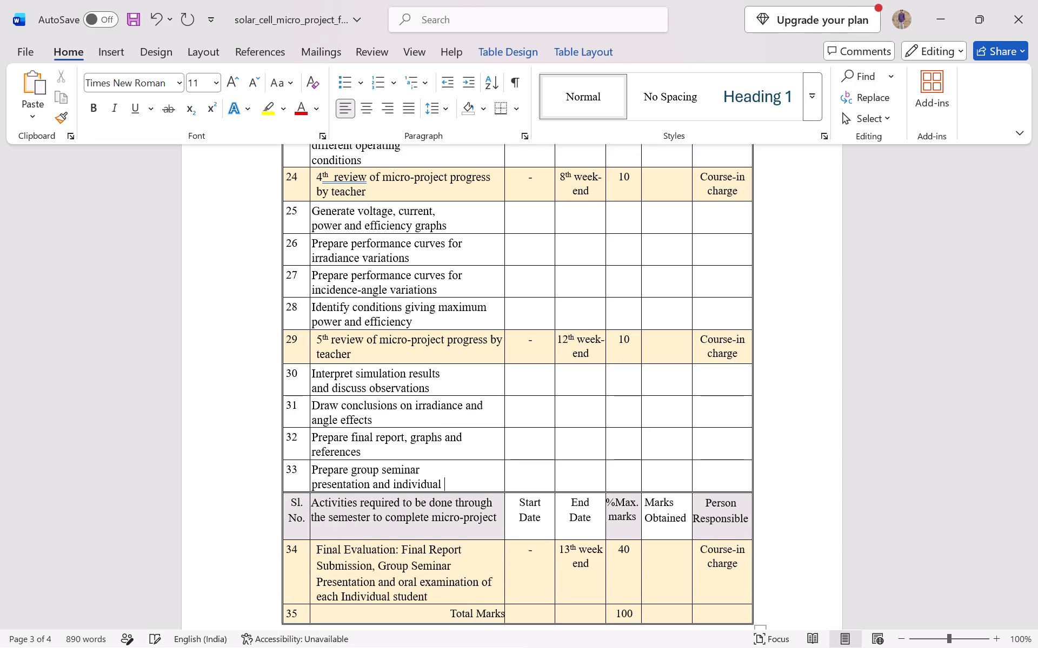
key(Return)
text(viva)
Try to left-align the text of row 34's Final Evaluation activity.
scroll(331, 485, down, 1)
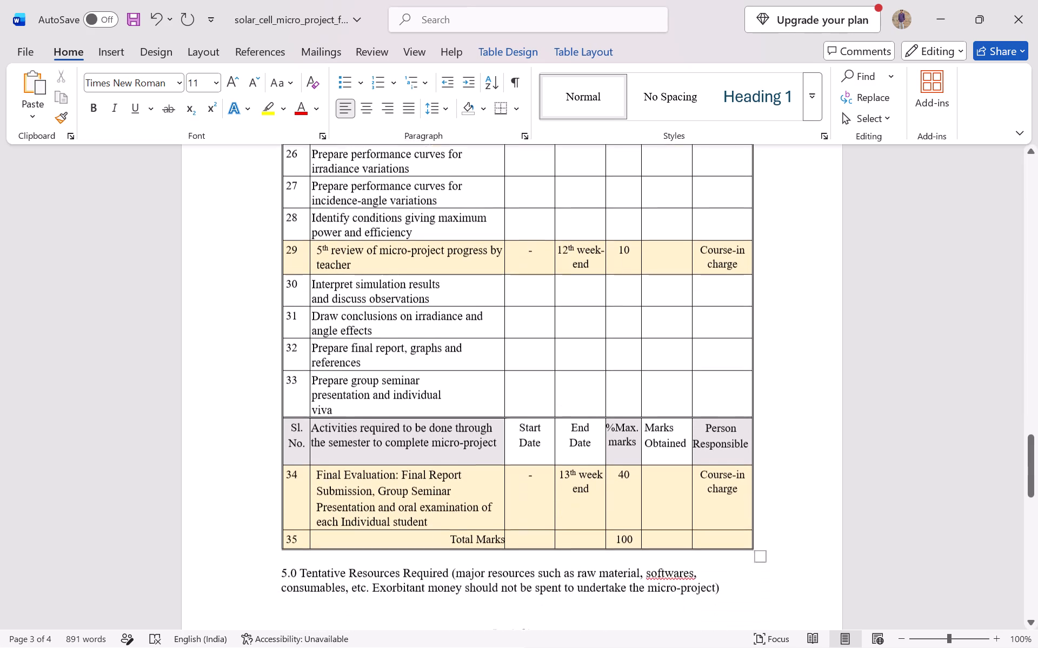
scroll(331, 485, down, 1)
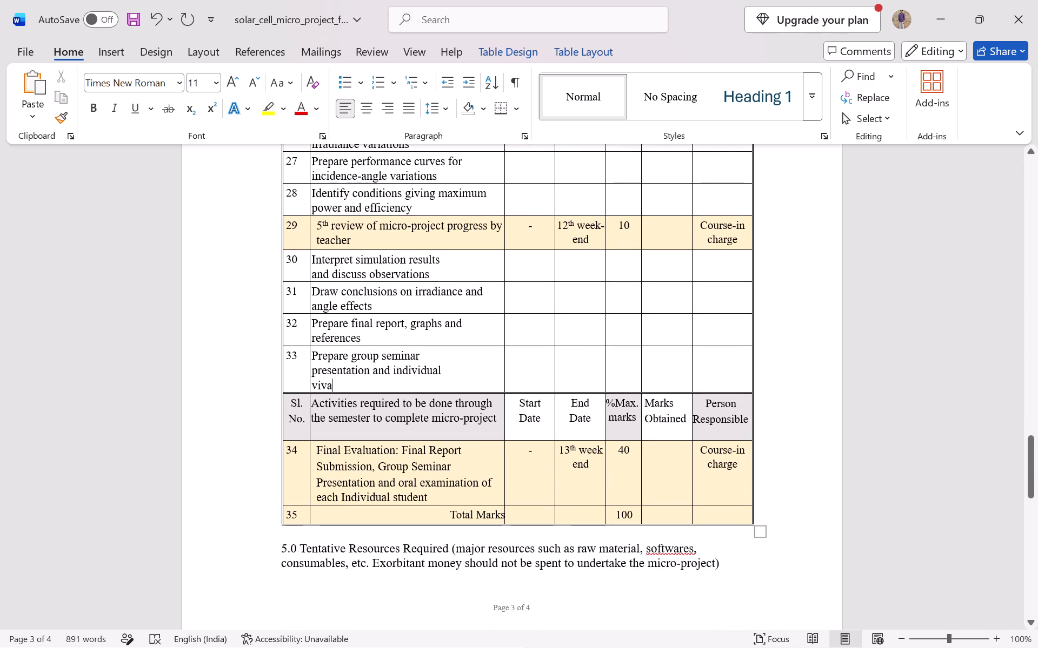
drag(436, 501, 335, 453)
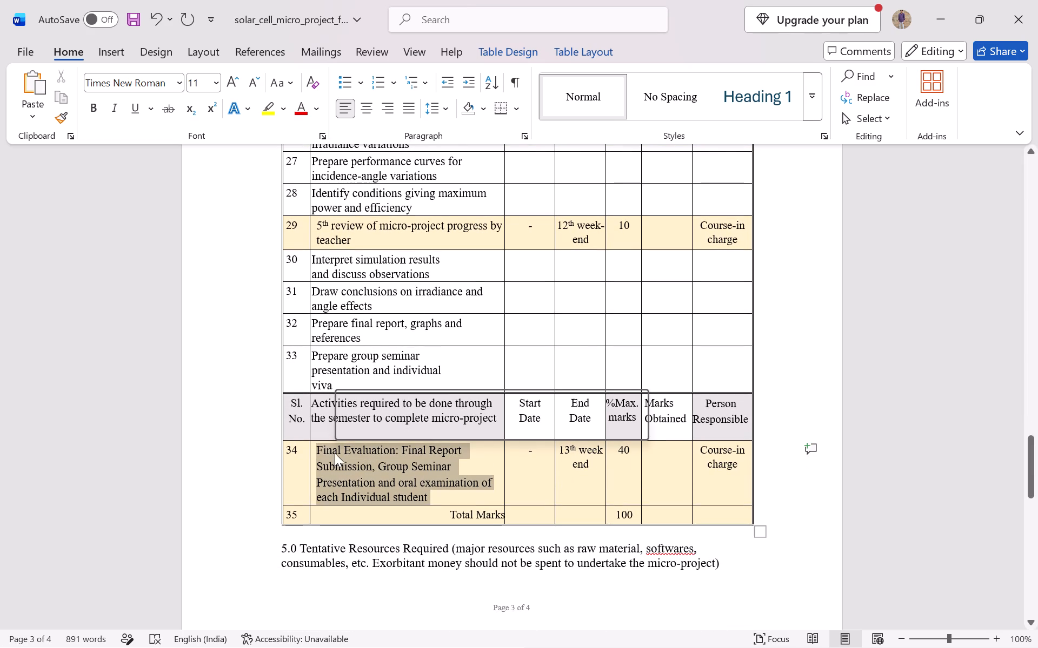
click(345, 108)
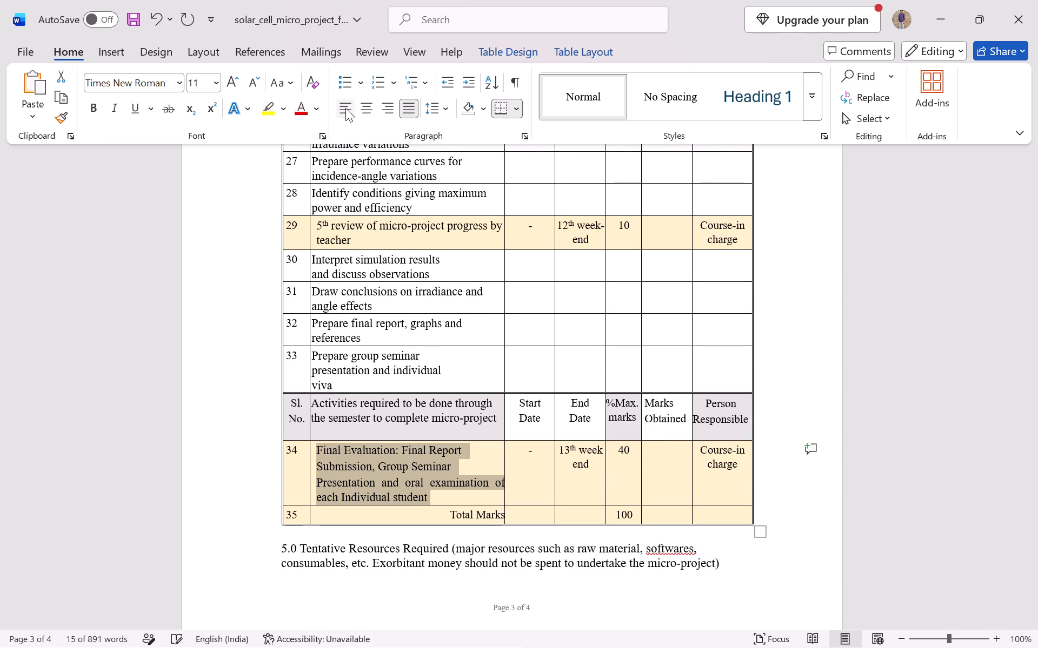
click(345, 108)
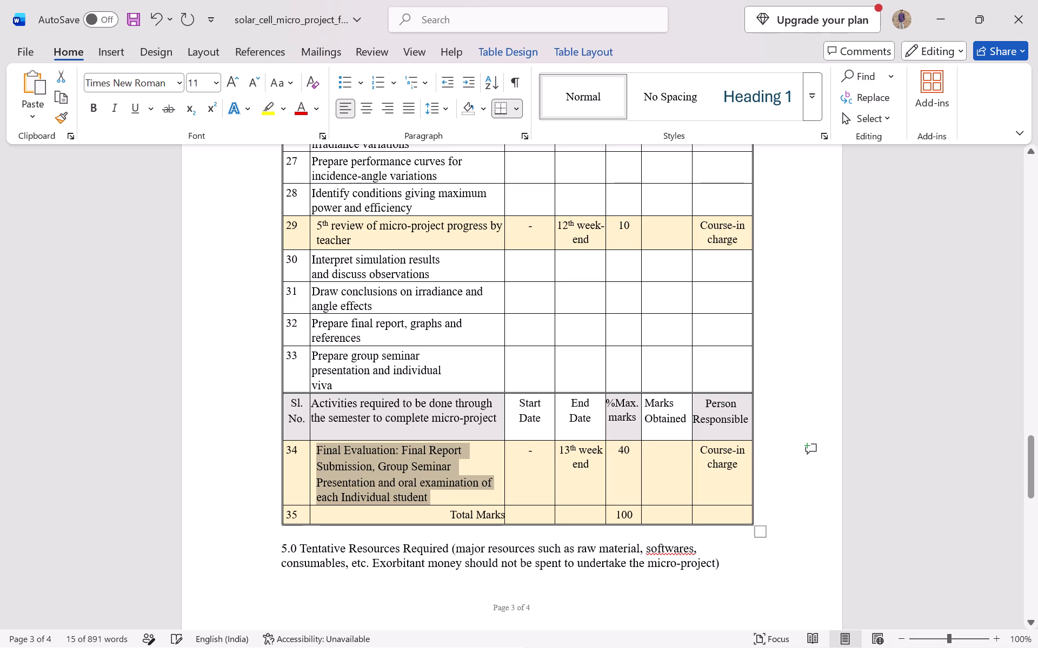
Remove the indent from every line of row 34's Final Evaluation activity.
click(320, 442)
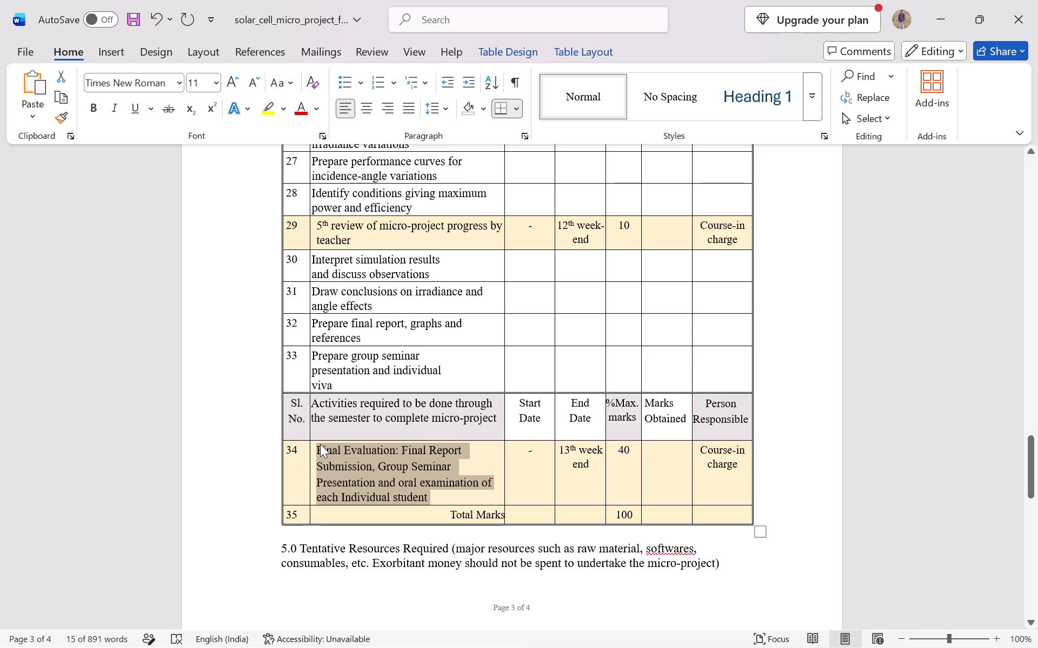
click(320, 444)
key(Left)
key(BackSpace)
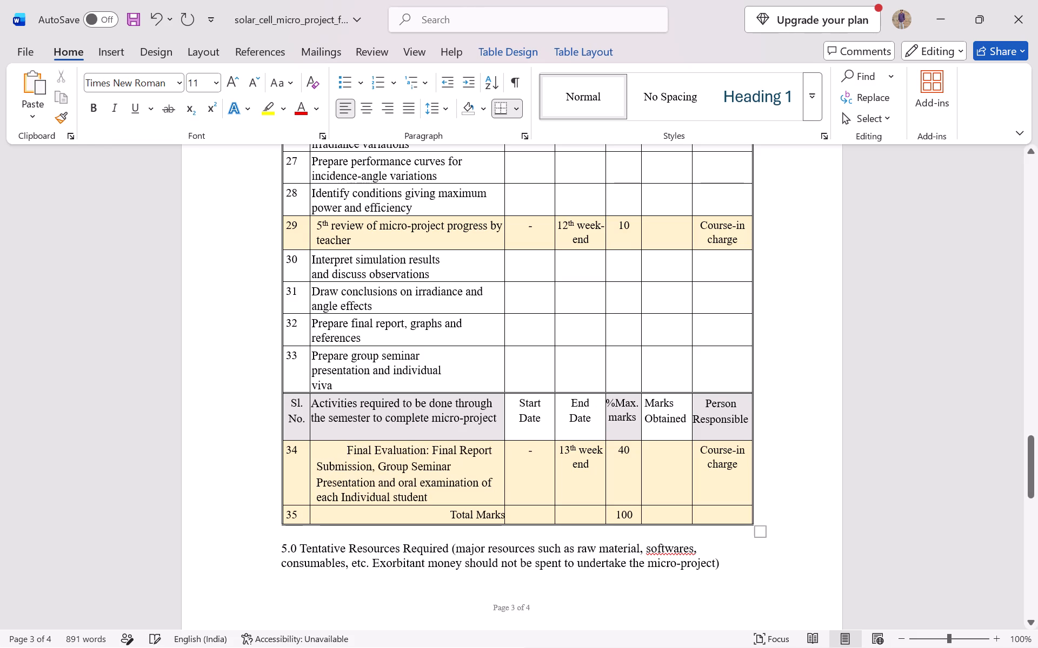
key(BackSpace)
key(Down)
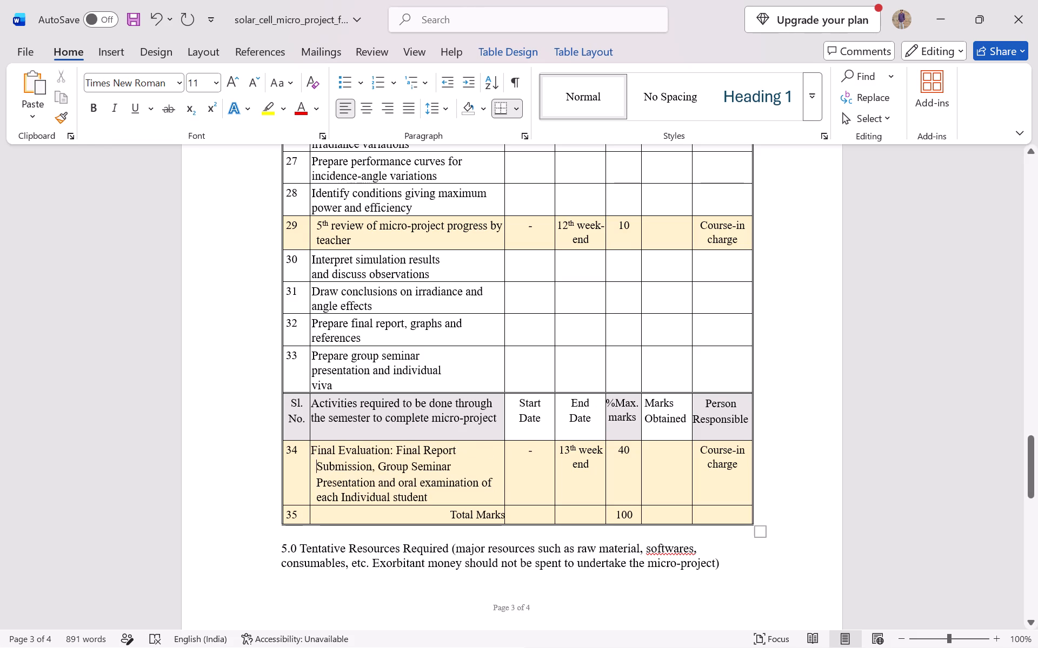
key(BackSpace)
key(BackSpace)
key(Down)
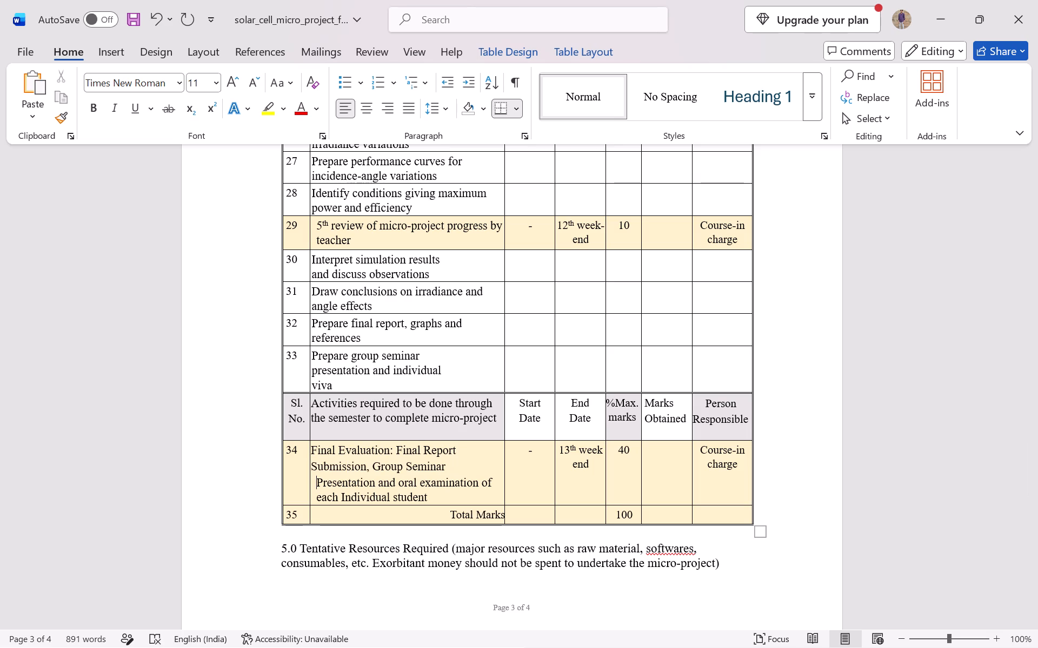
key(BackSpace)
key(BackSpace)
key(Down)
key(Up)
key(Down)
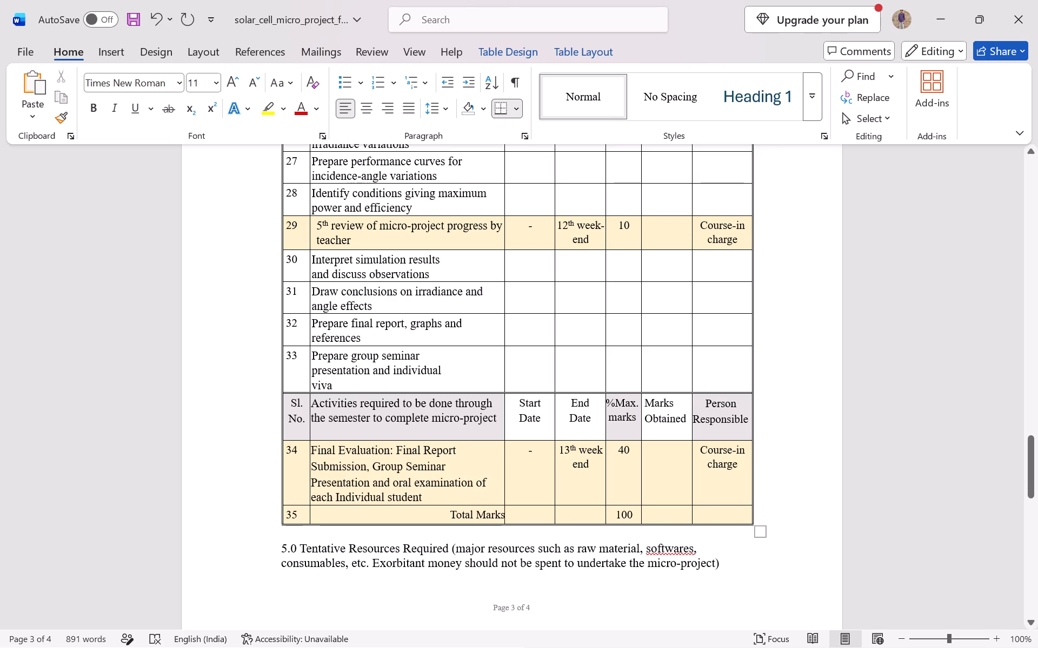
Move row 35's "Total Marks" to the cell's left edge with a leading space, and undo back to centred alignment.
click(456, 516)
key(Left)
key(BackSpace)
key(BackSpace)
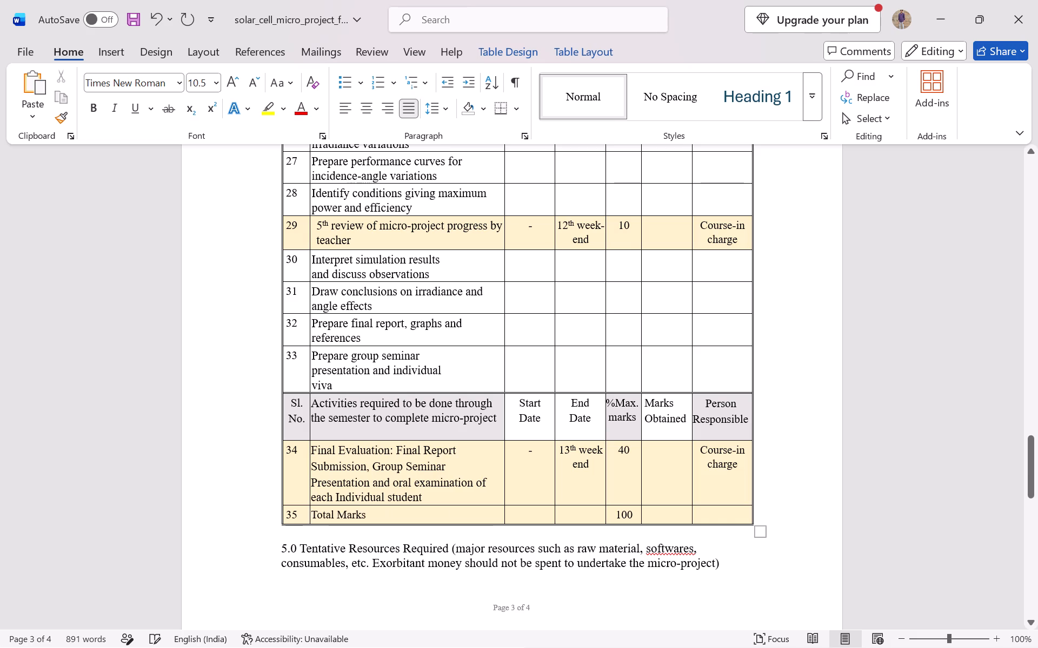
key(Right)
key(Left)
key(space)
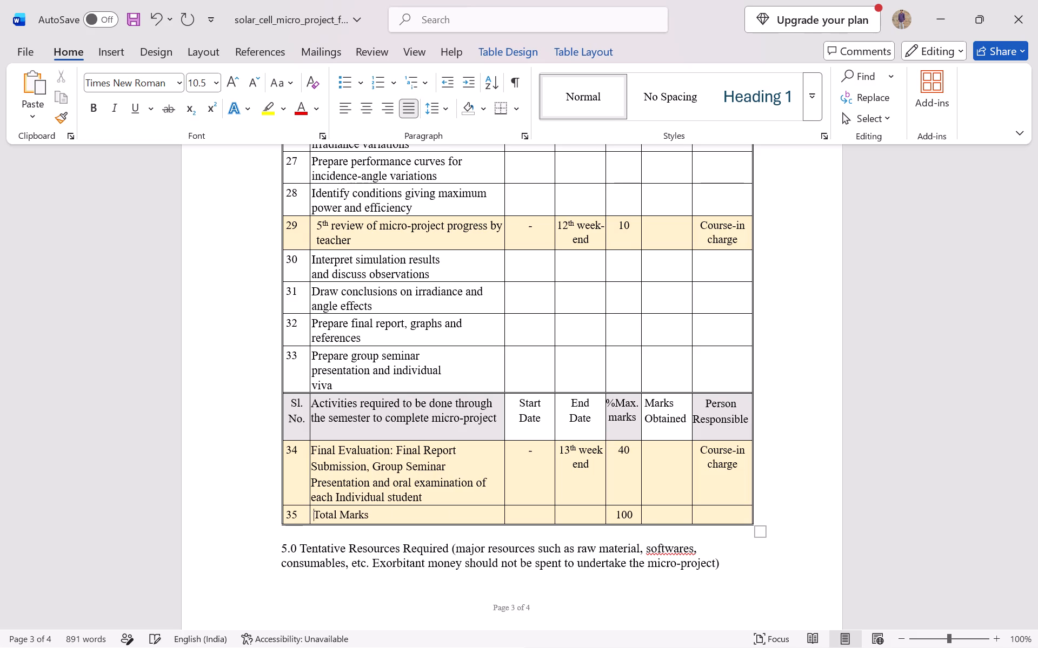
key(ctrl+z)
key(ctrl+z)
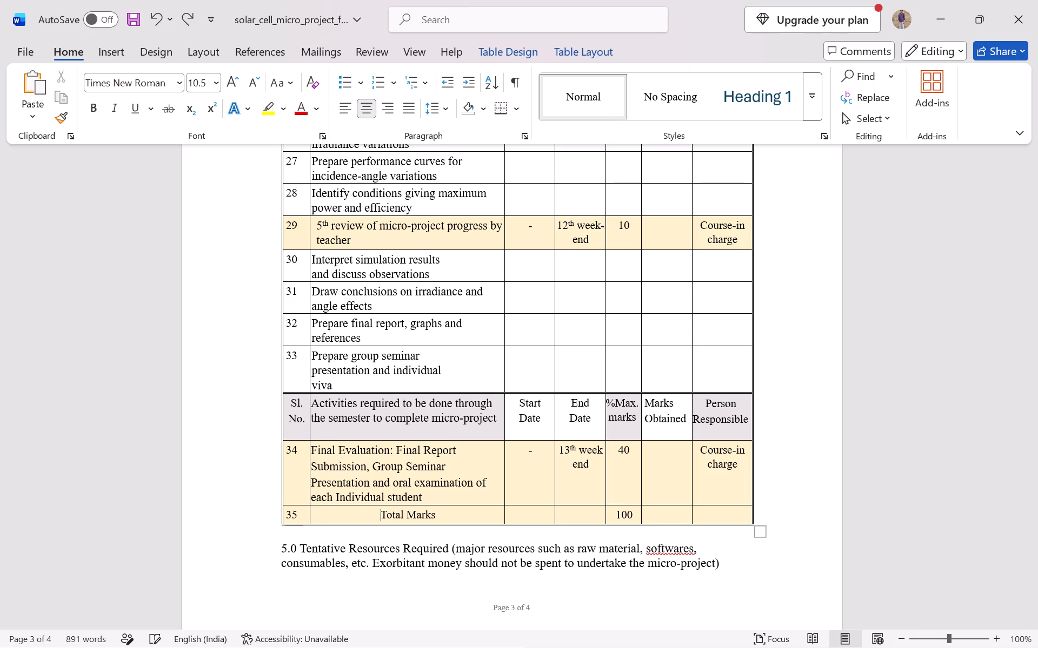
Place the solar cell proposal side by side with the reference document containing the Tentative Action Plan.
scroll(784, 333, up, 3)
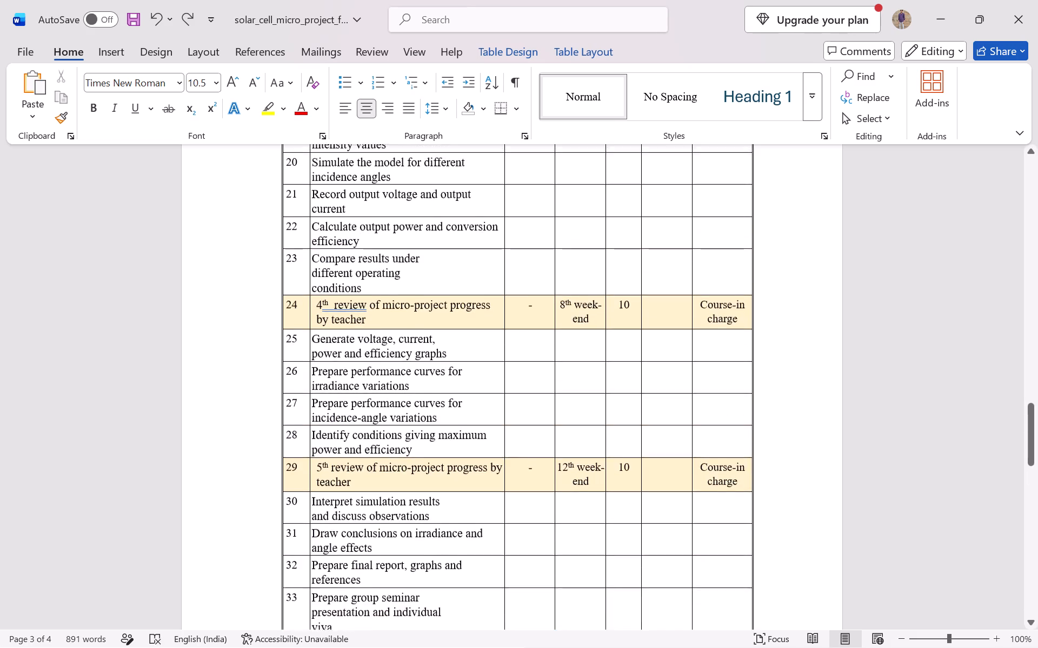
scroll(784, 333, up, 6)
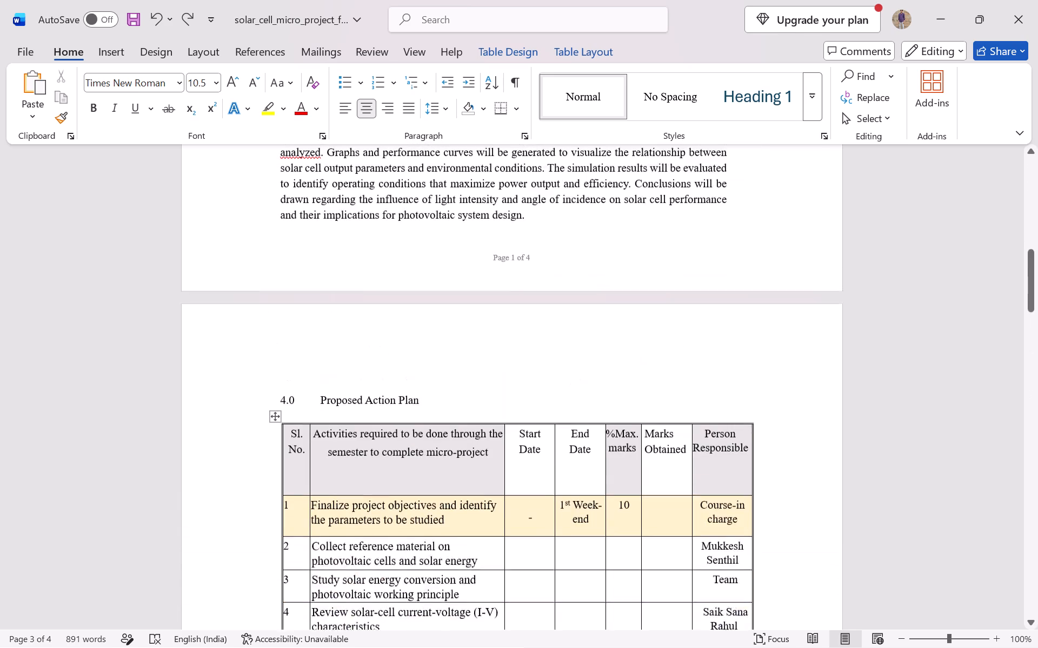
scroll(806, 324, down, 3)
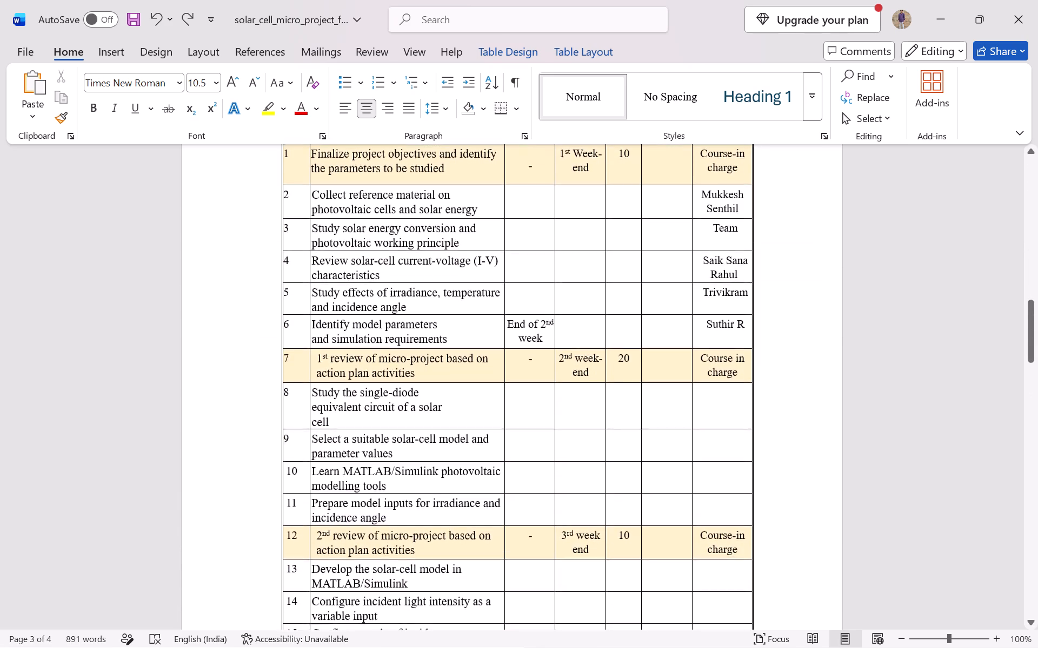
click(885, 71)
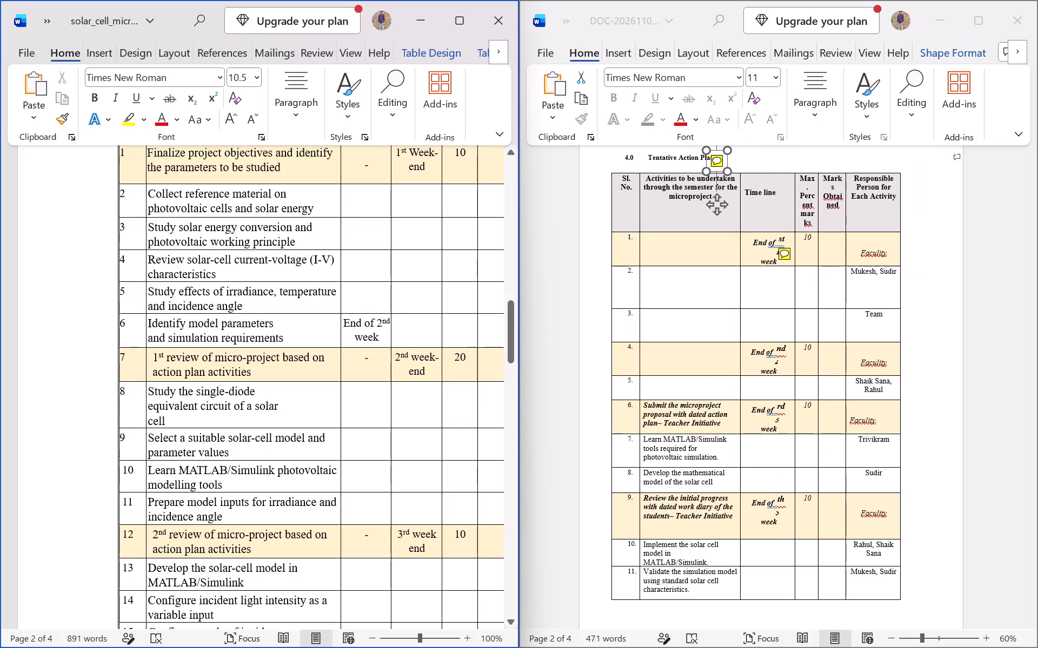
Enter row 4's two team members in reverse order as row 8's responsible persons, one per line.
scroll(426, 352, left, 3)
click(385, 393)
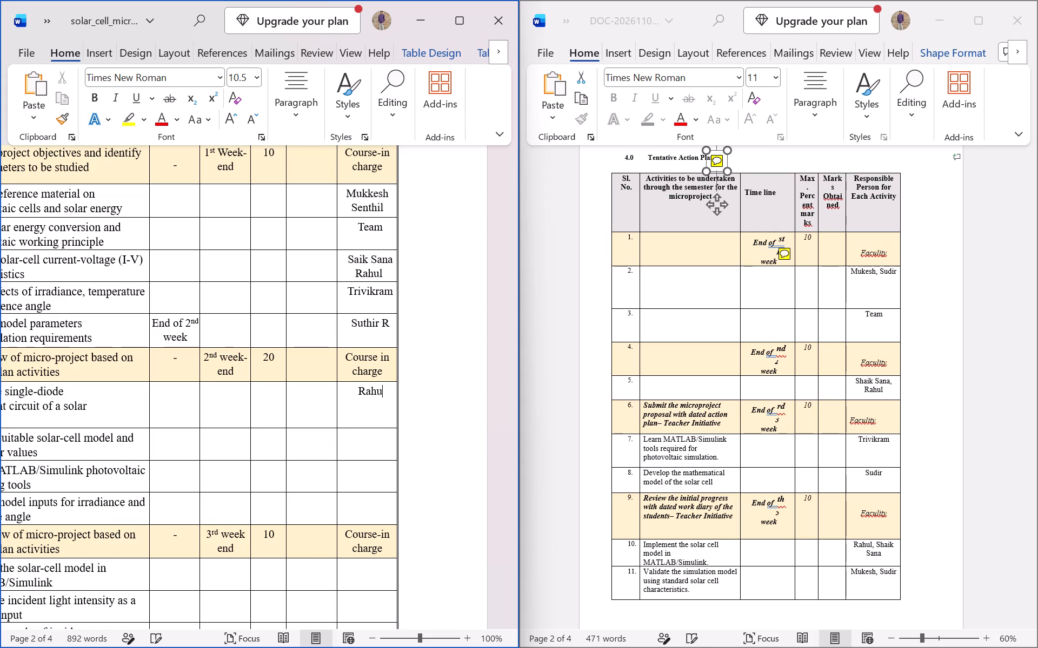
key(Return)
text(ana)
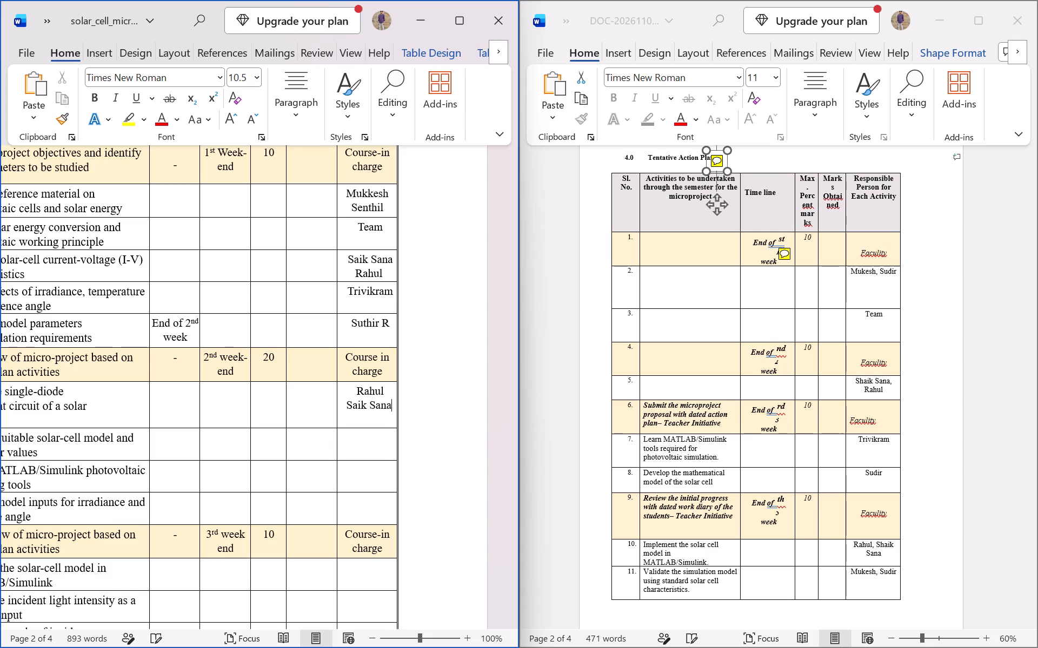
Enter Mukkesh and Senthil as row 9's responsible persons, one per line.
key(Down)
key(Return)
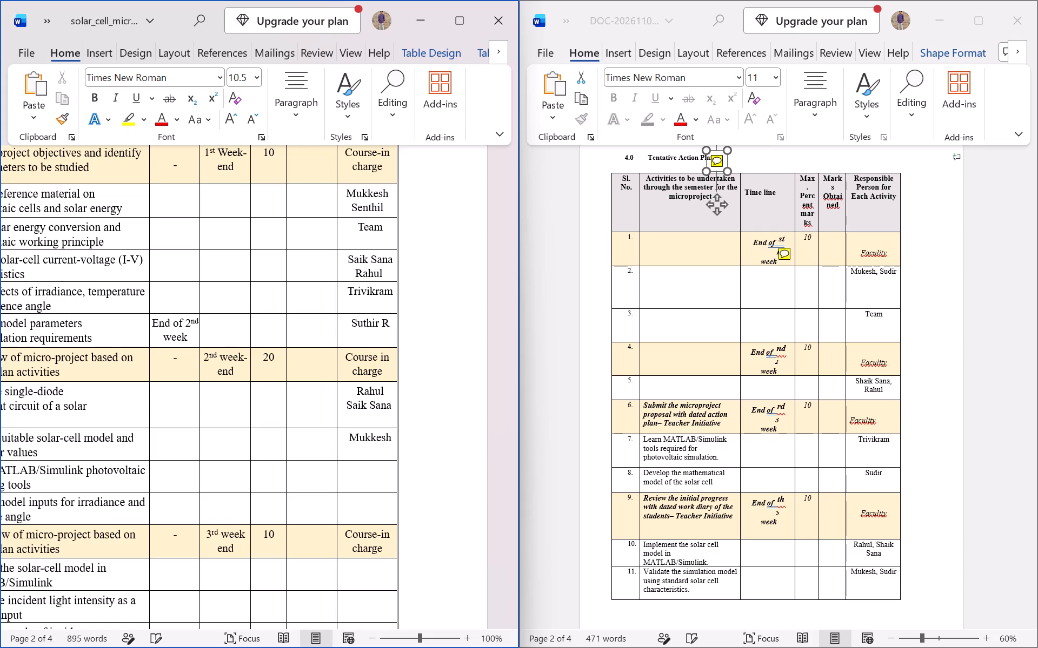
key(s)
key(BackSpace)
text(enthil)
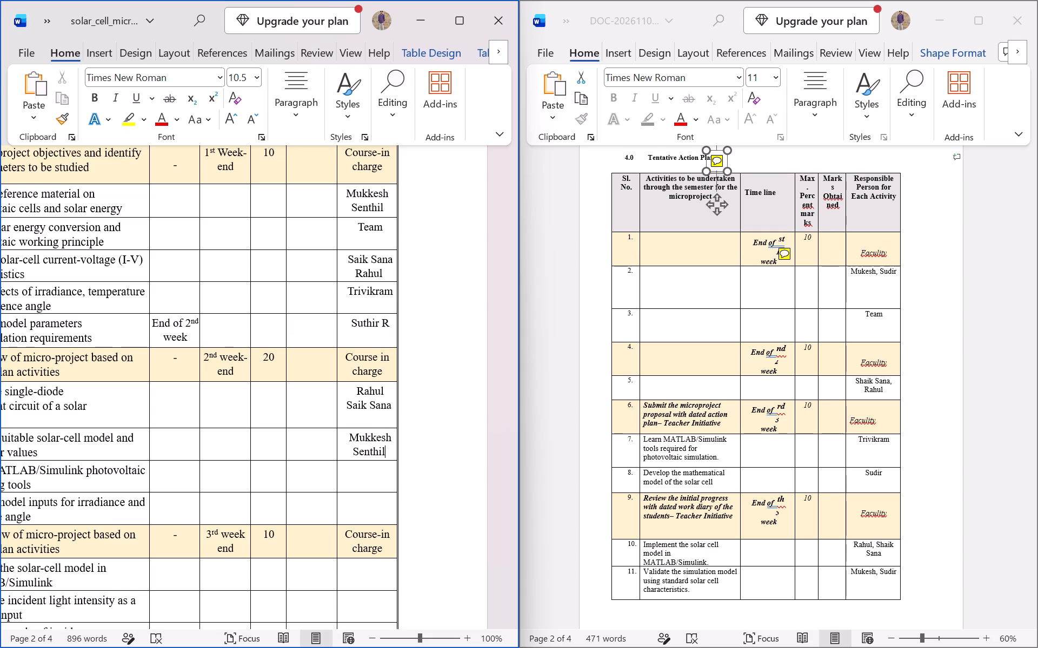
Check the reference plan's remaining assignments and enter Trivikram and Suthir as row 10's responsible persons, one per line.
key(Down)
scroll(580, 434, down, 2)
scroll(732, 468, down, 4)
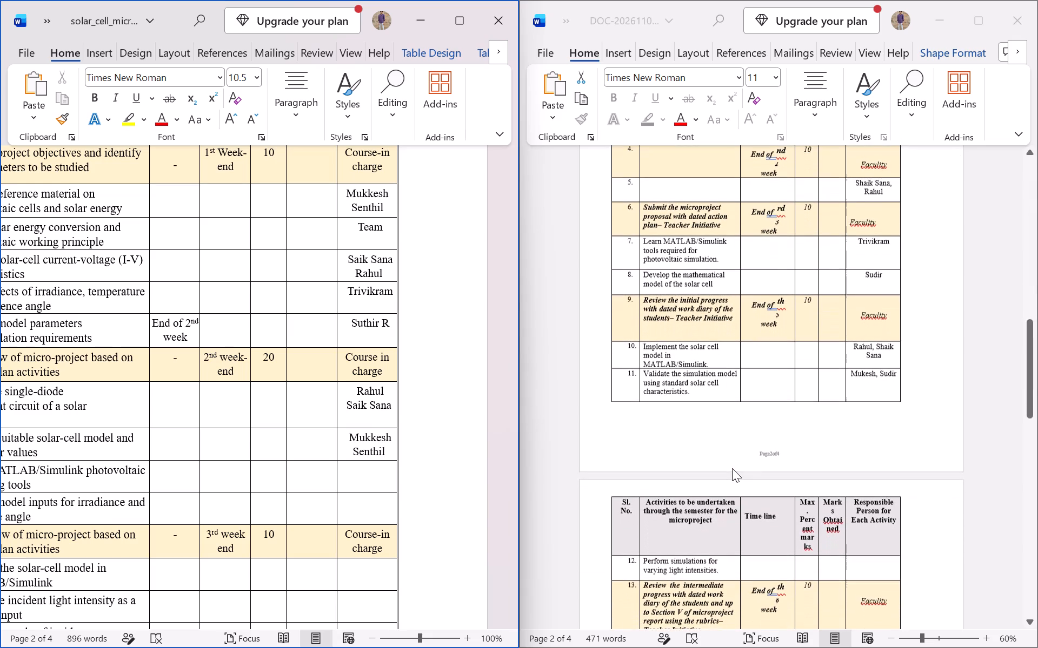
scroll(732, 468, down, 3)
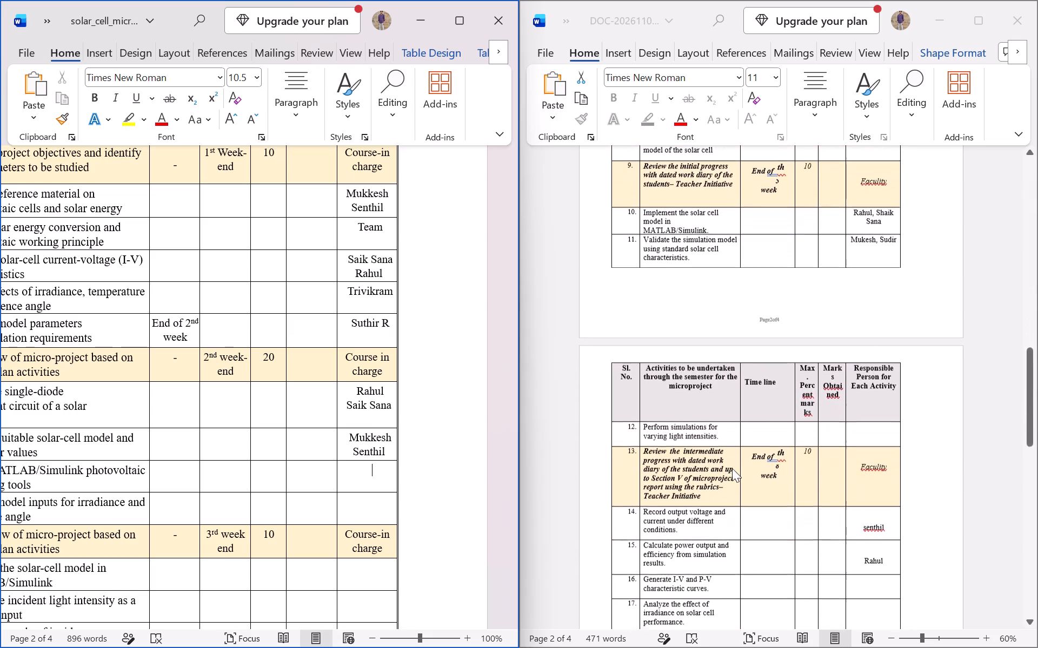
scroll(732, 468, down, 2)
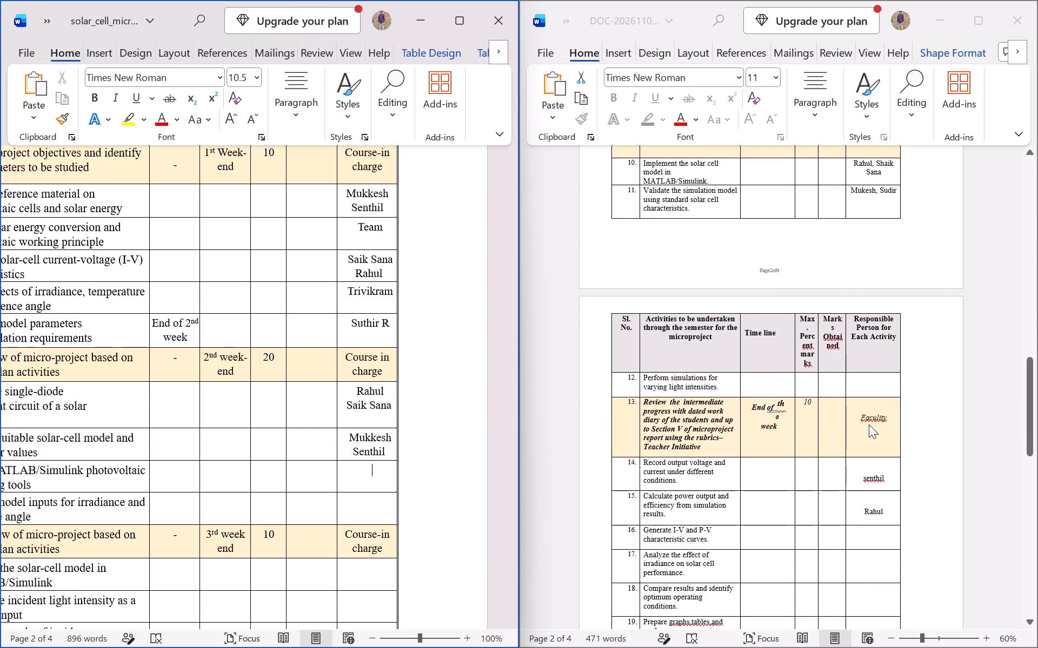
scroll(869, 424, down, 1)
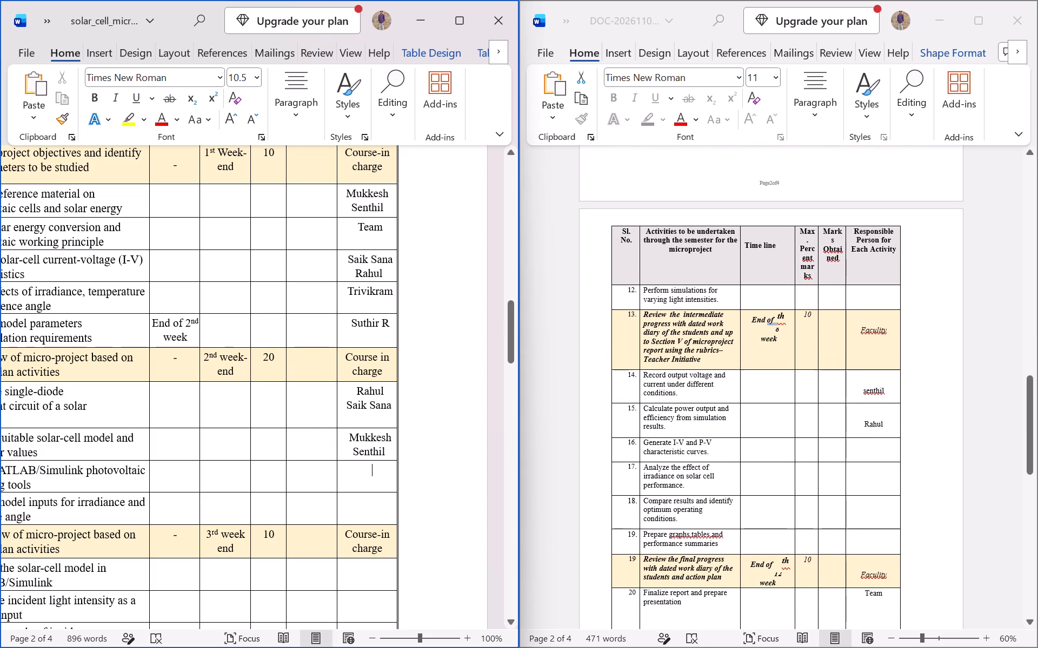
text(vikram)
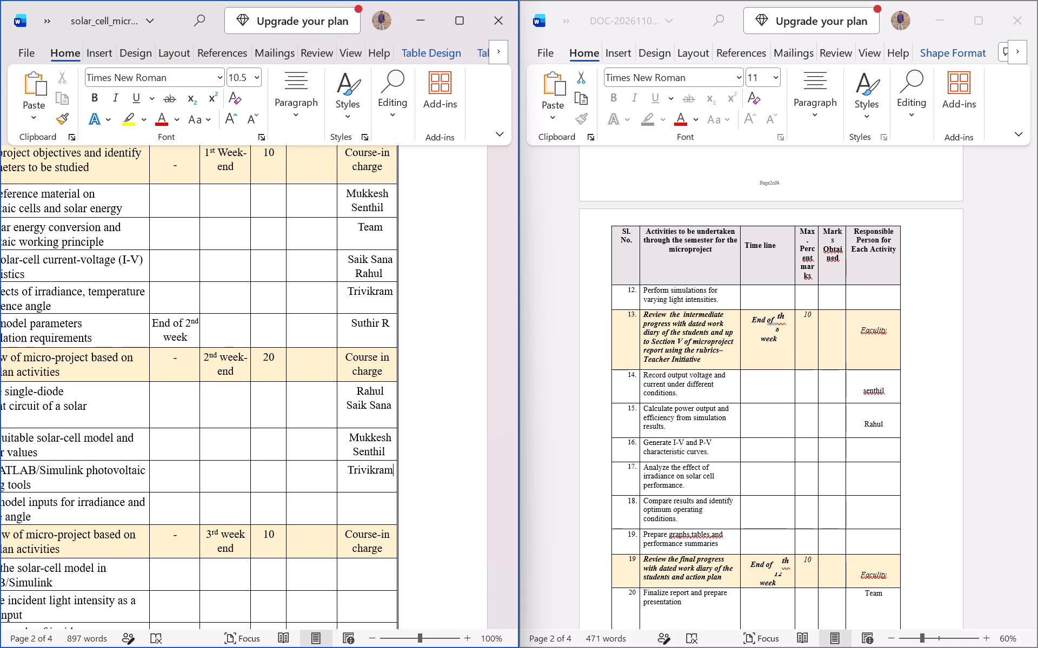
key(Return)
key(u)
text(thir)
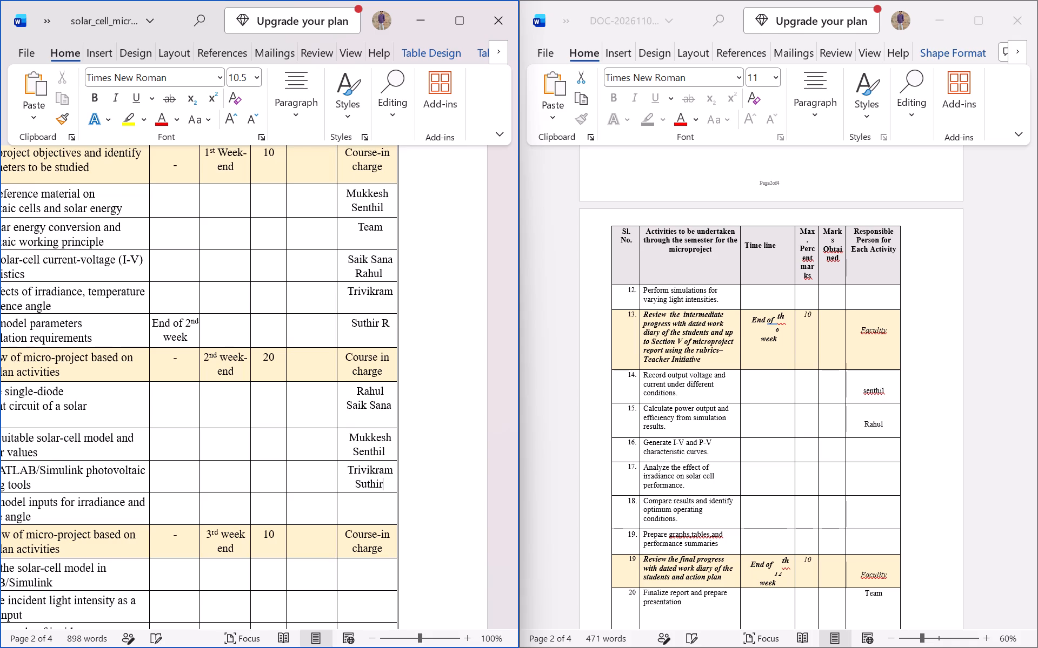
Enter the team member listed first in row 4 as the responsible person for row 11's irradiance and incidence-angle model inputs.
key(Down)
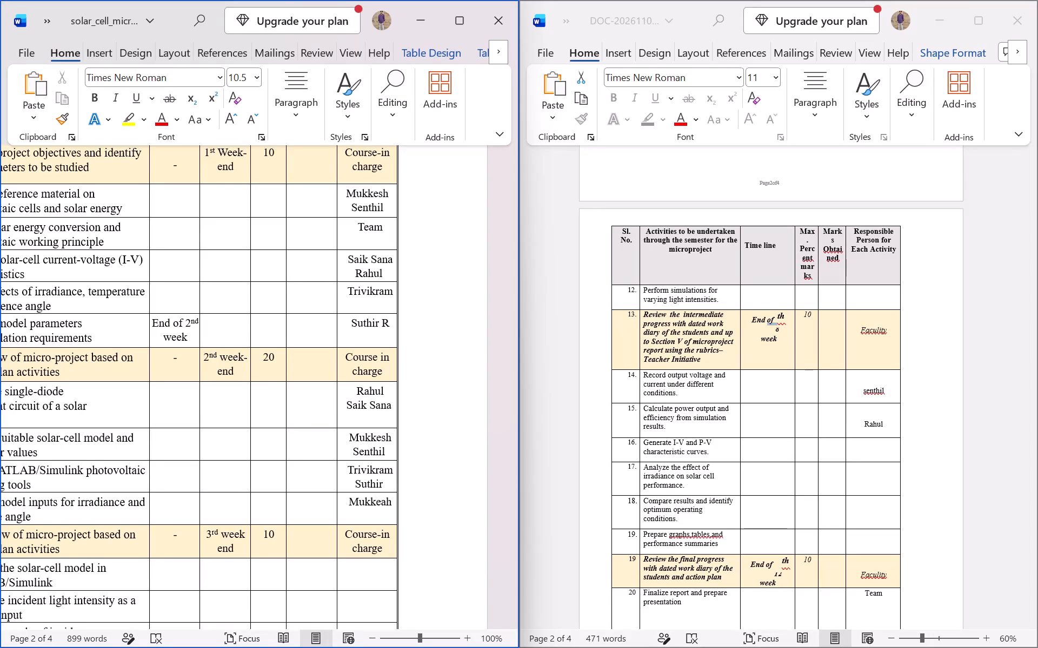
key(BackSpace)
key(BackSpace)
key(BackSpace)
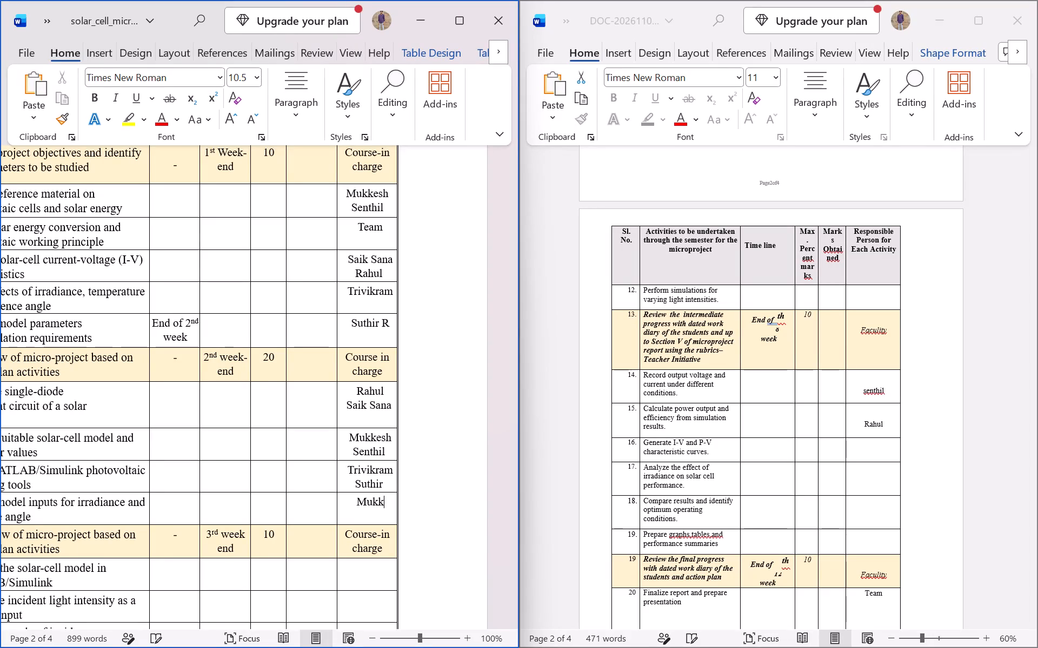
key(BackSpace)
key(BackSpace)
key(BackSpace)
key(BackSpace)
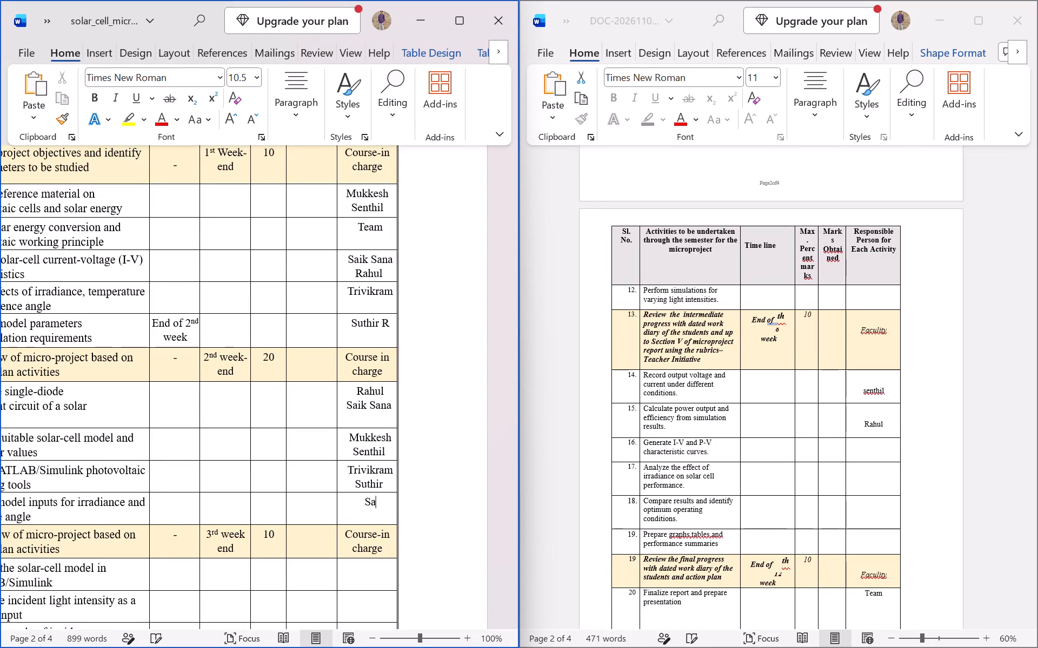
text(ana)
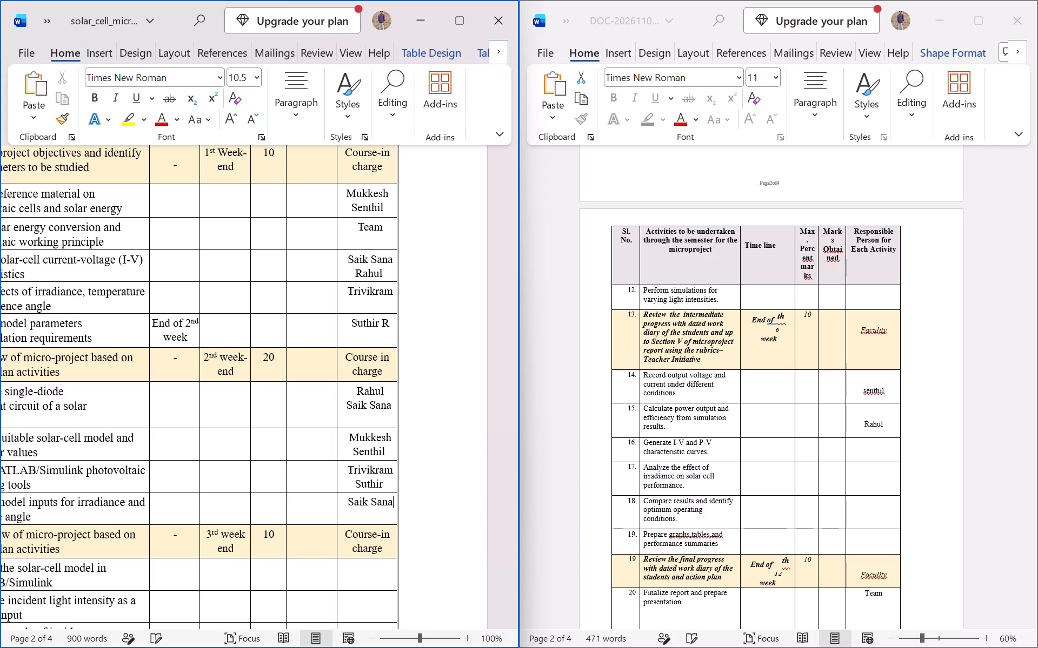
Enter Rahul as the responsible person for developing the solar-cell model in MATLAB/Simulink.
key(Down)
key(Down)
key(Down)
key(a)
text(hul)
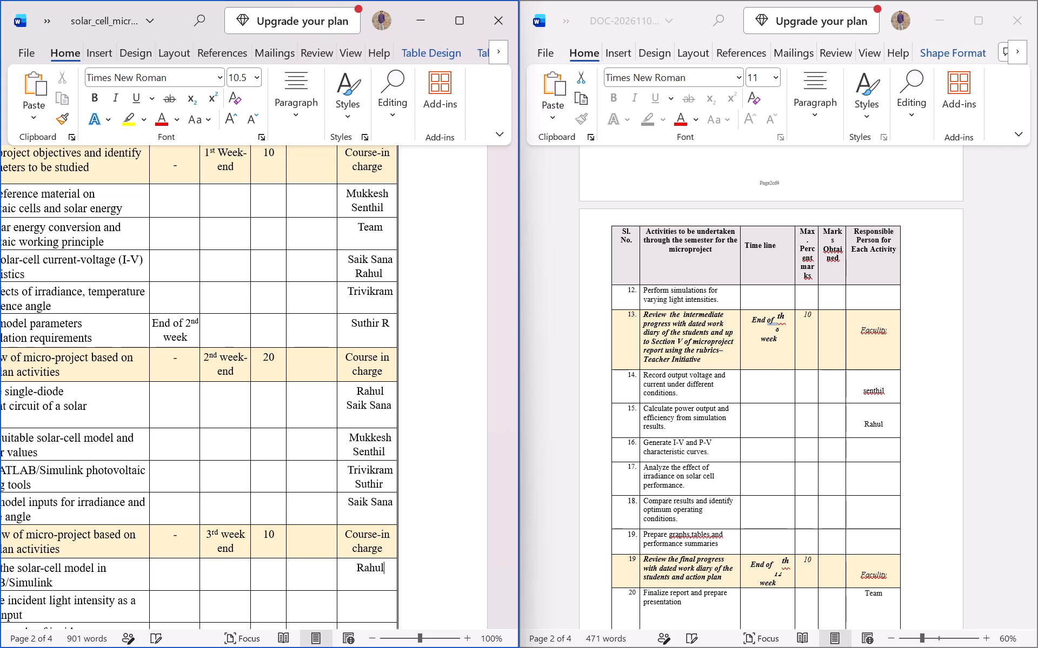
Enter Mukkesh as the responsible person for configuring incident light intensity as a model input.
key(Down)
scroll(385, 481, down, 3)
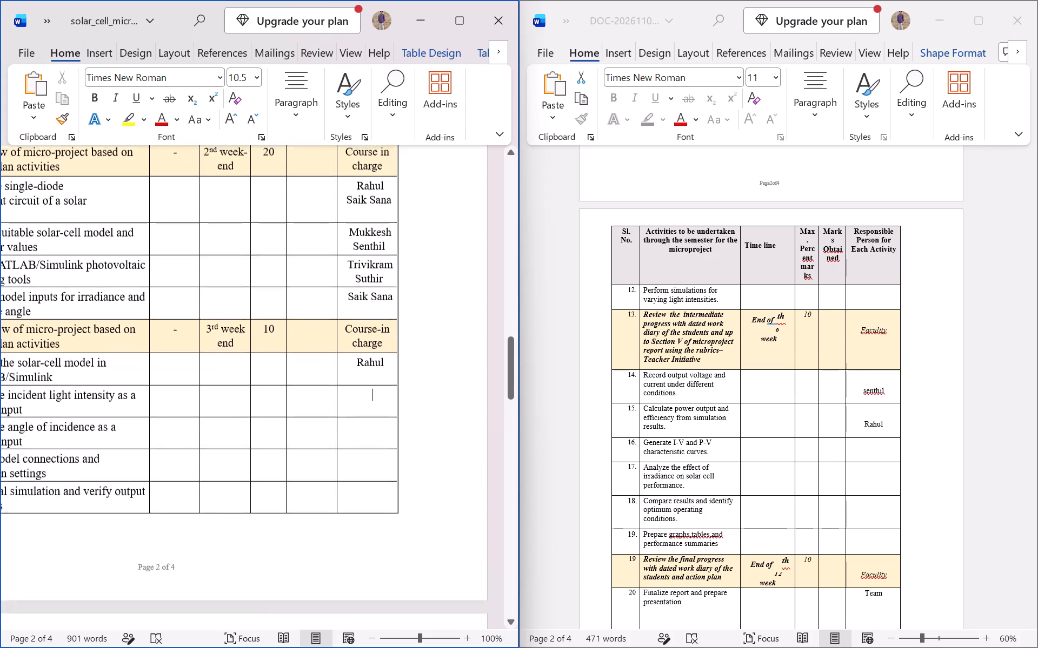
scroll(385, 481, down, 1)
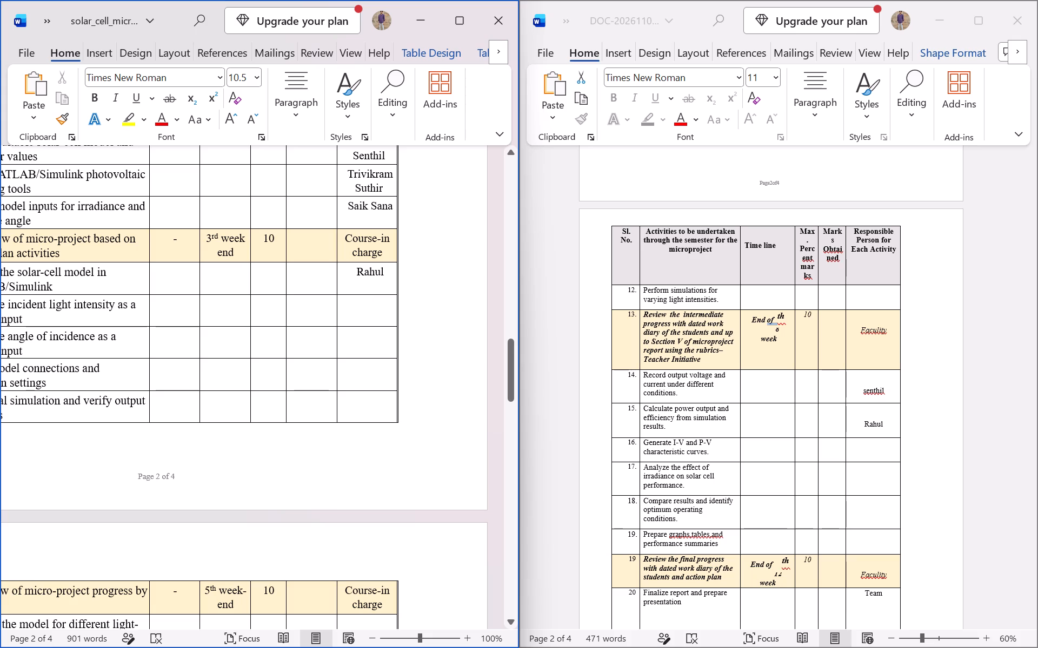
key(m)
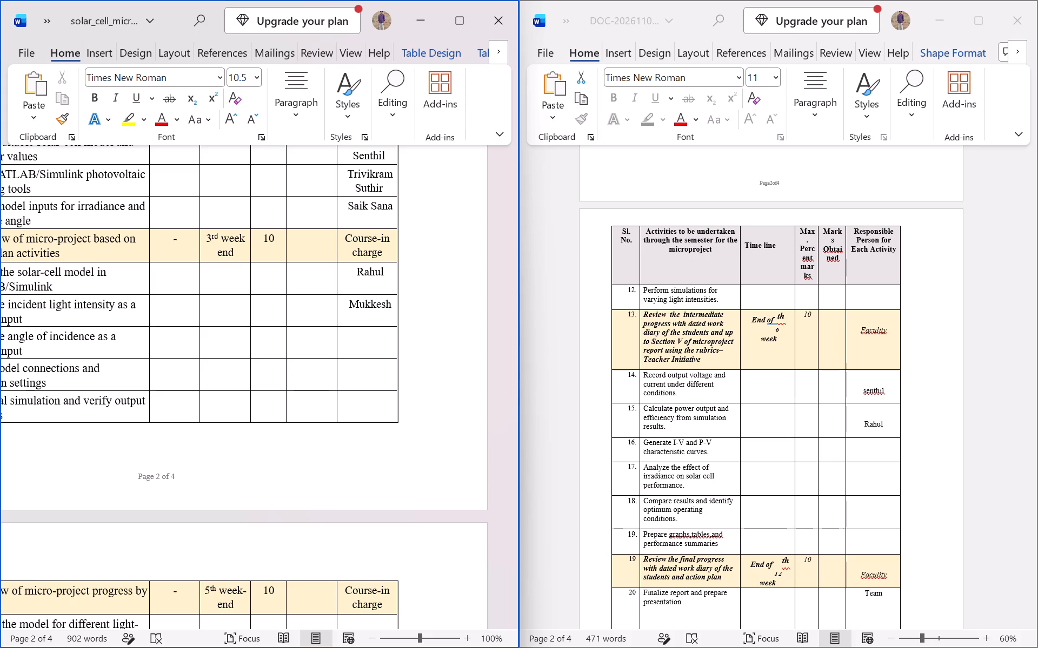
Enter Trivikram, with surname in normal capitalisation, as the responsible person for configuring the angle of incidence as an input.
key(Down)
text(ddy)
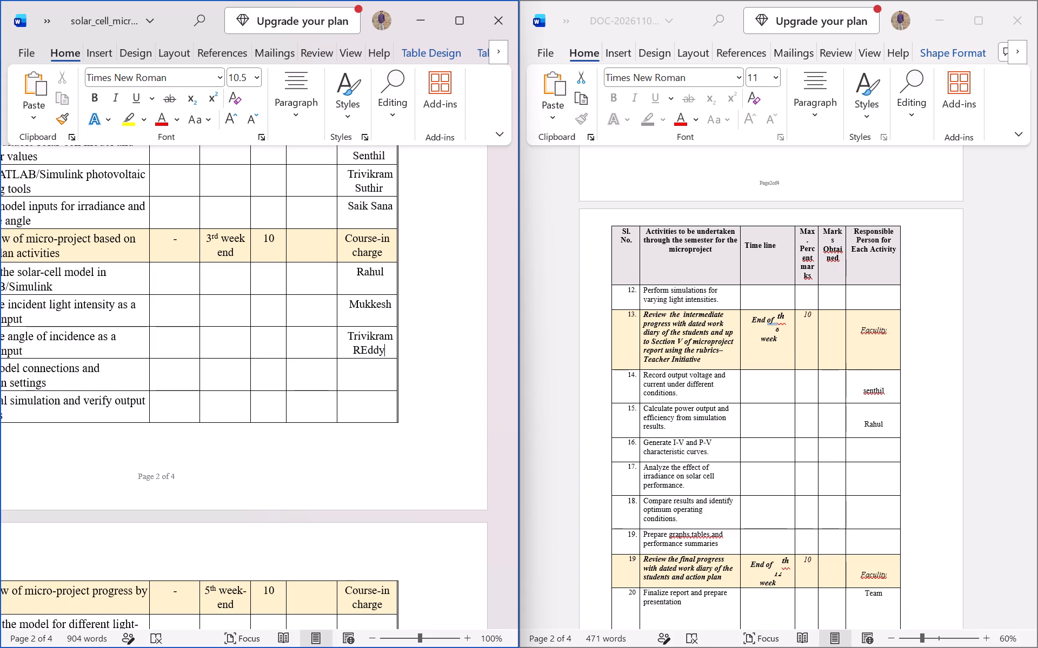
key(Left)
key(Left)
key(Left)
key(BackSpace)
key(e)
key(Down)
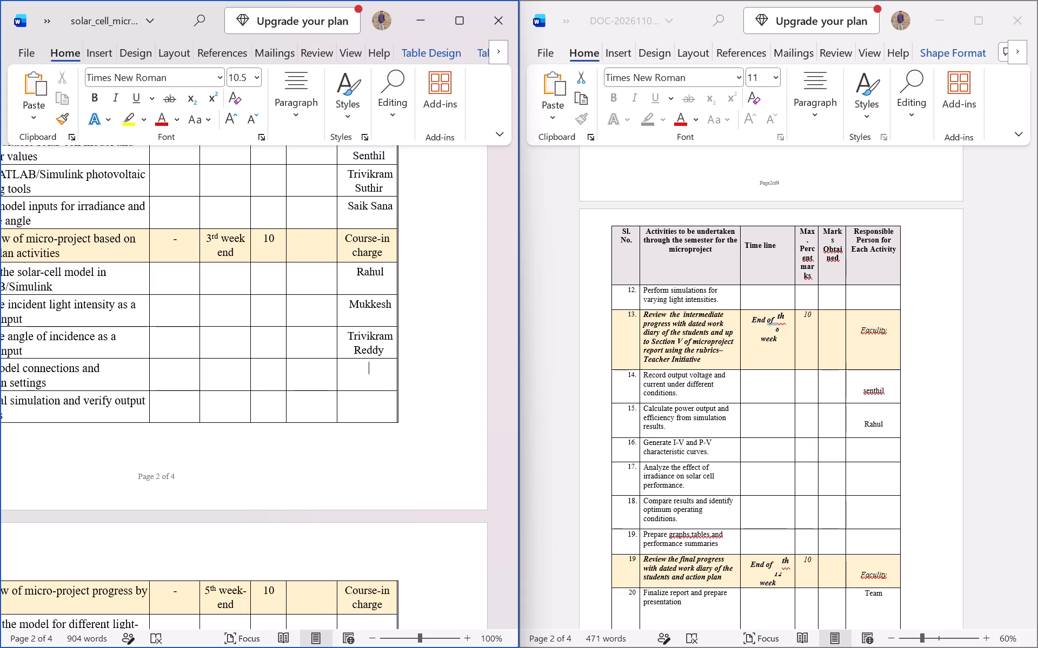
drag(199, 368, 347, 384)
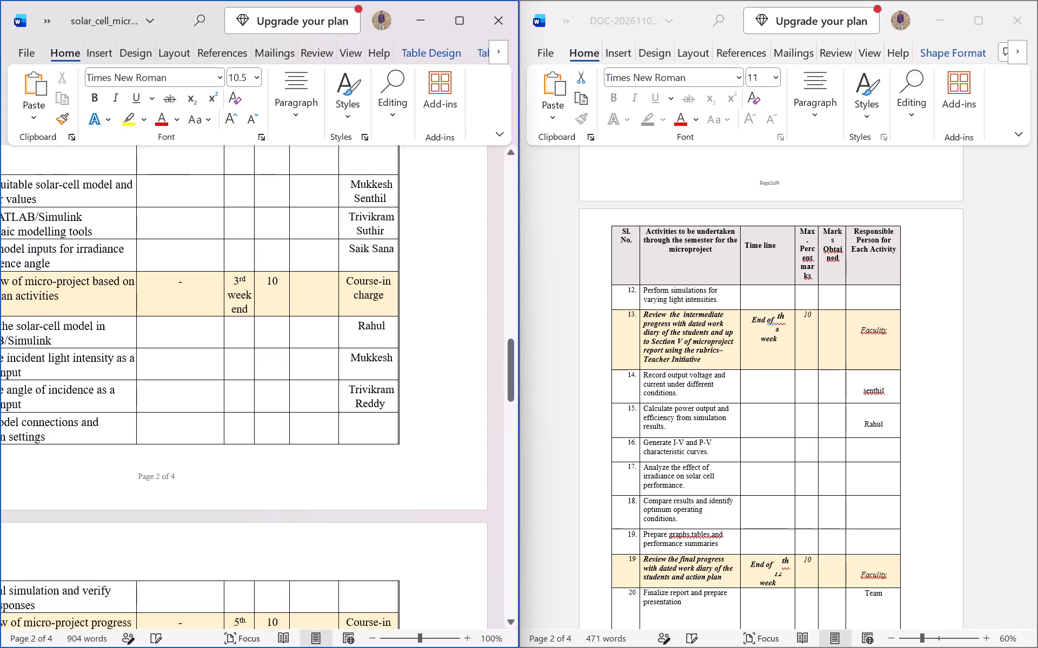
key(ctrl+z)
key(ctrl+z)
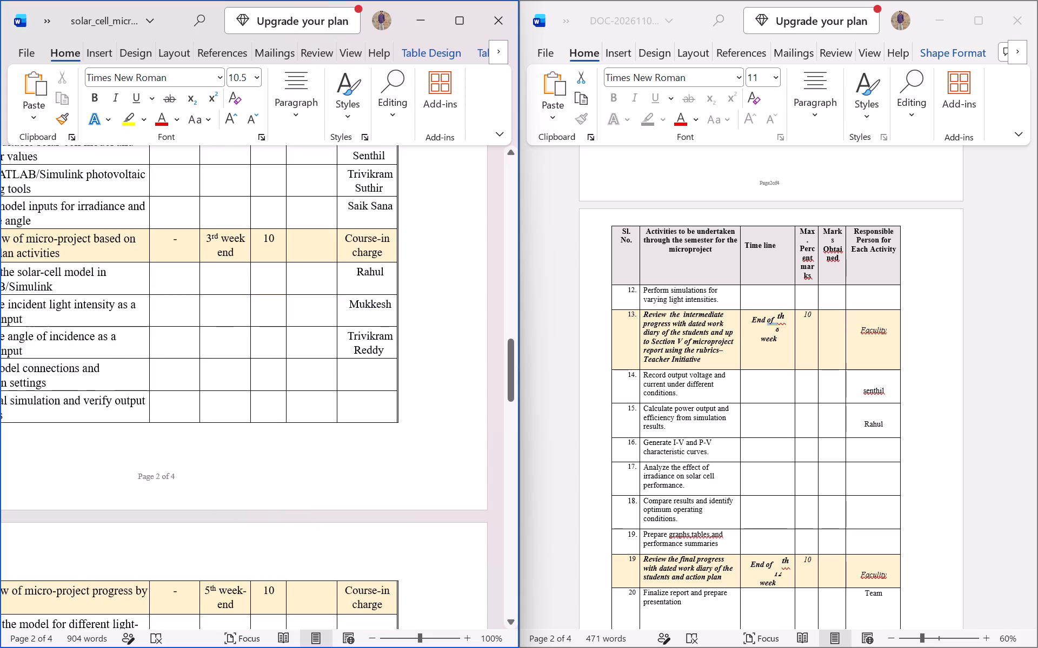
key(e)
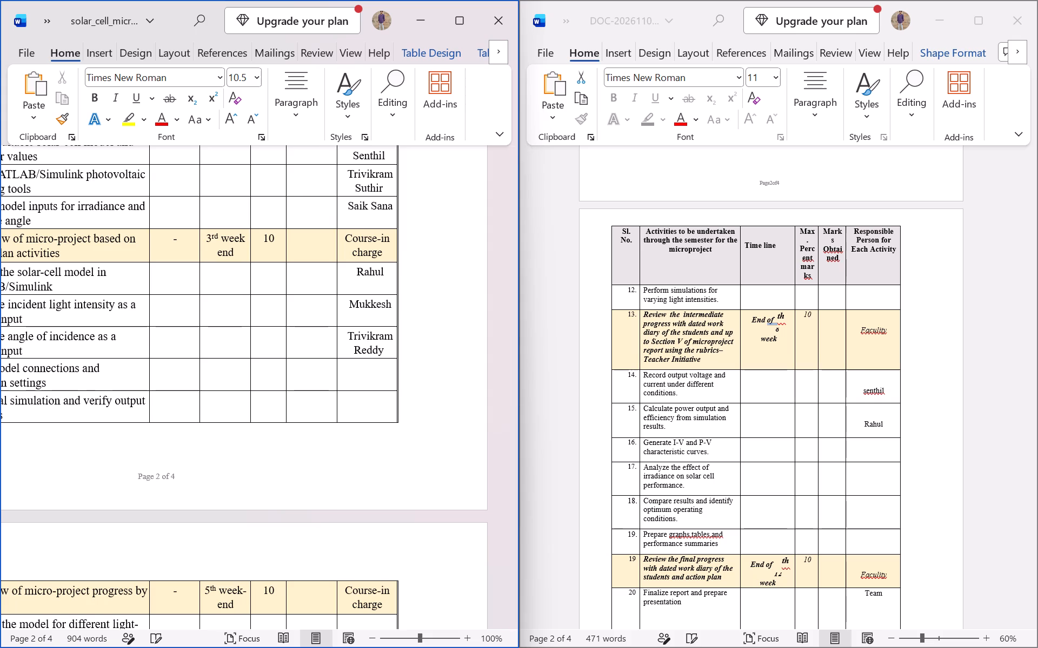
click(361, 381)
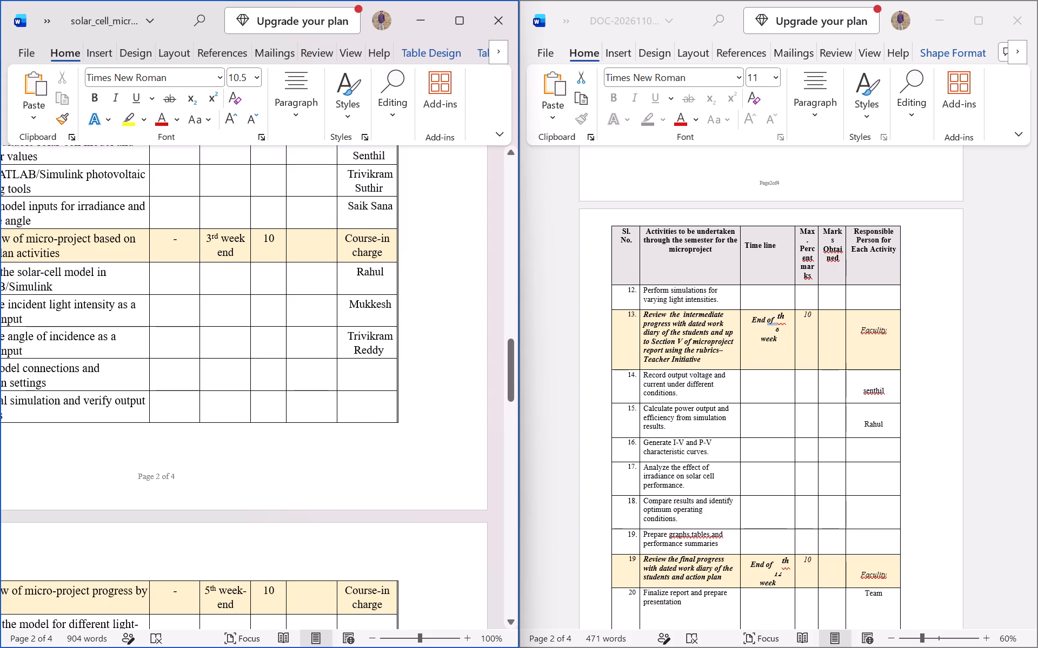
text(uthu)
text(r)
key(space)
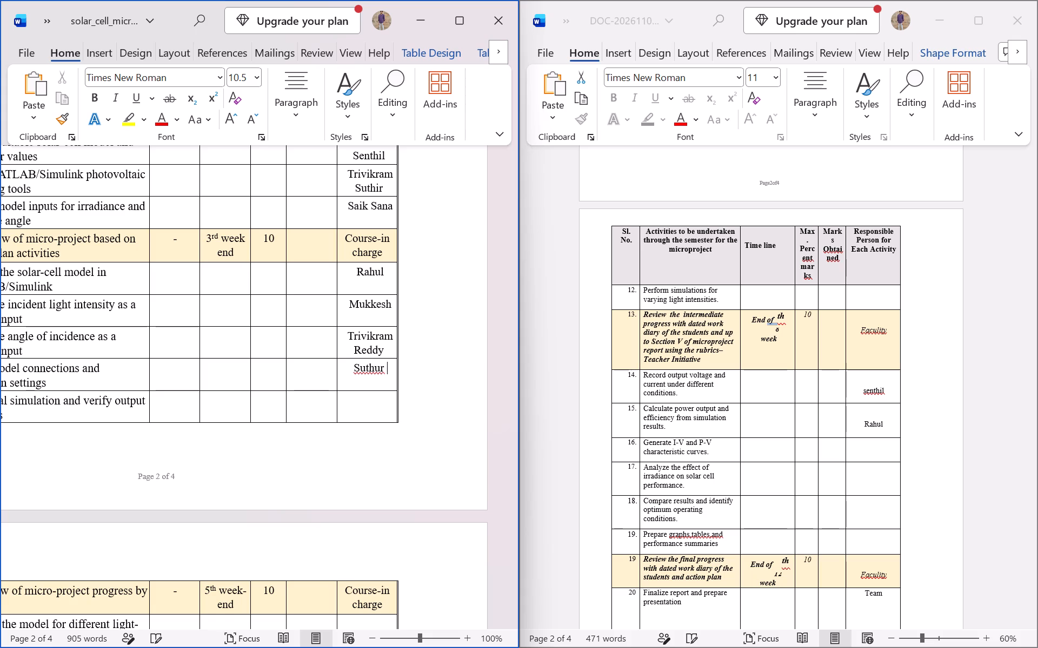
key(BackSpace)
key(BackSpace)
key(BackSpace)
key(BackSpace)
key(BackSpace)
text(dhir)
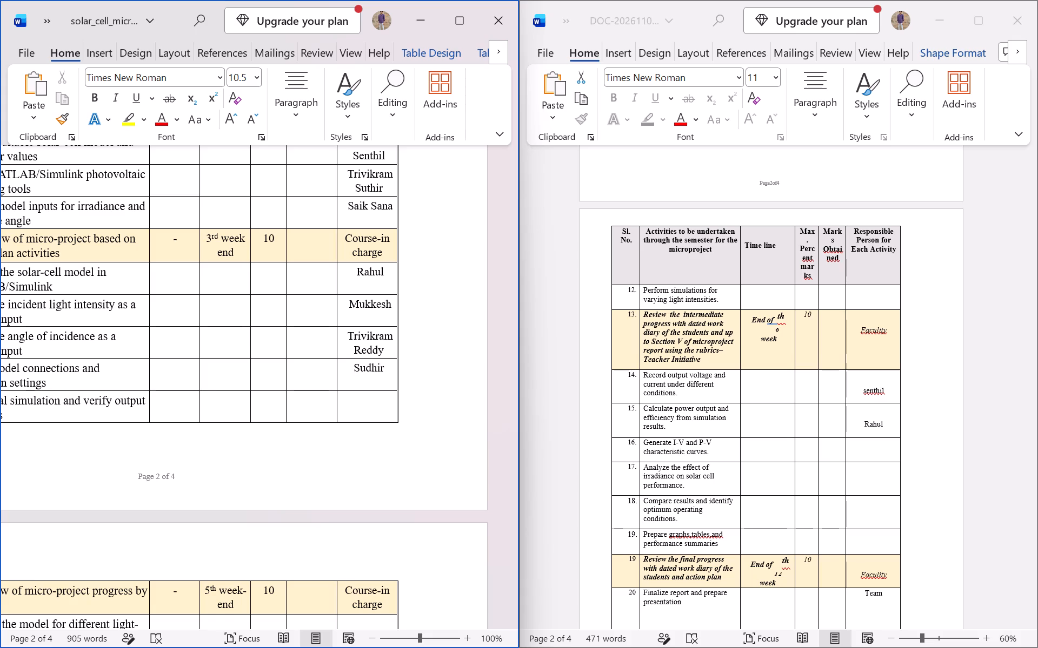
key(t)
key(BackSpace)
key(r)
key(BackSpace)
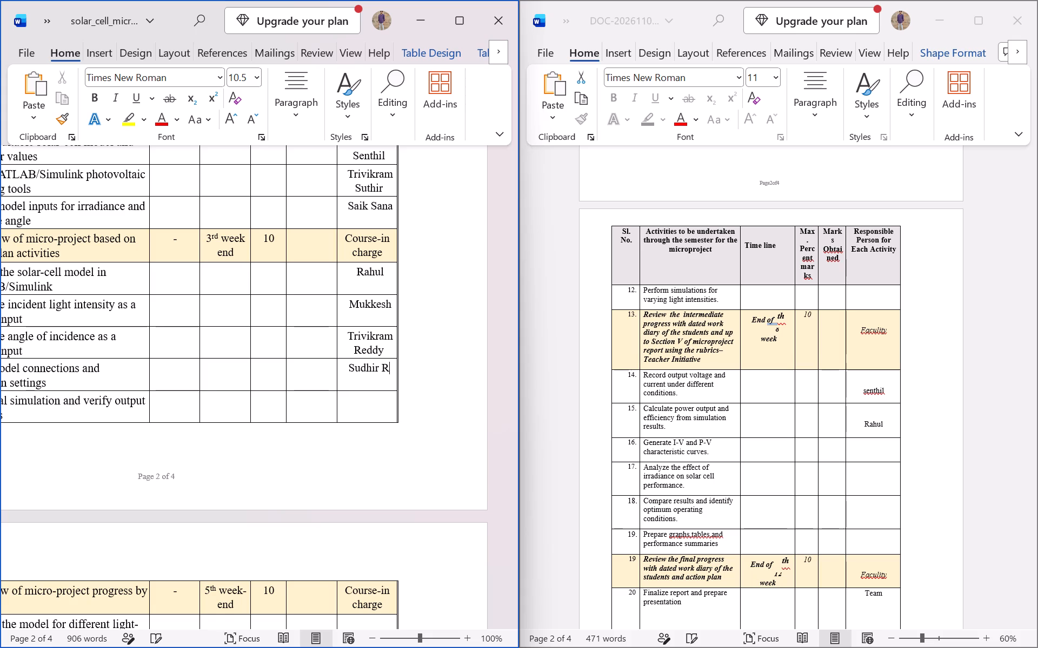
Enter row 4's two team members, one per line, as responsible for the initial simulation and verifying output responses.
key(Down)
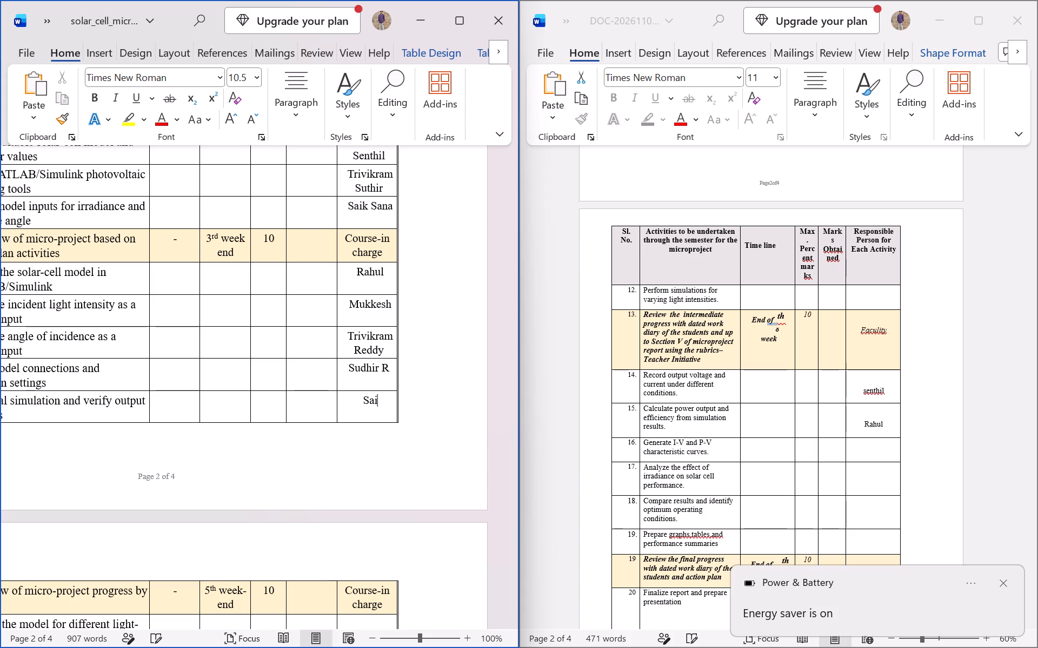
text(ana)
key(space)
key(Return)
text(ahul)
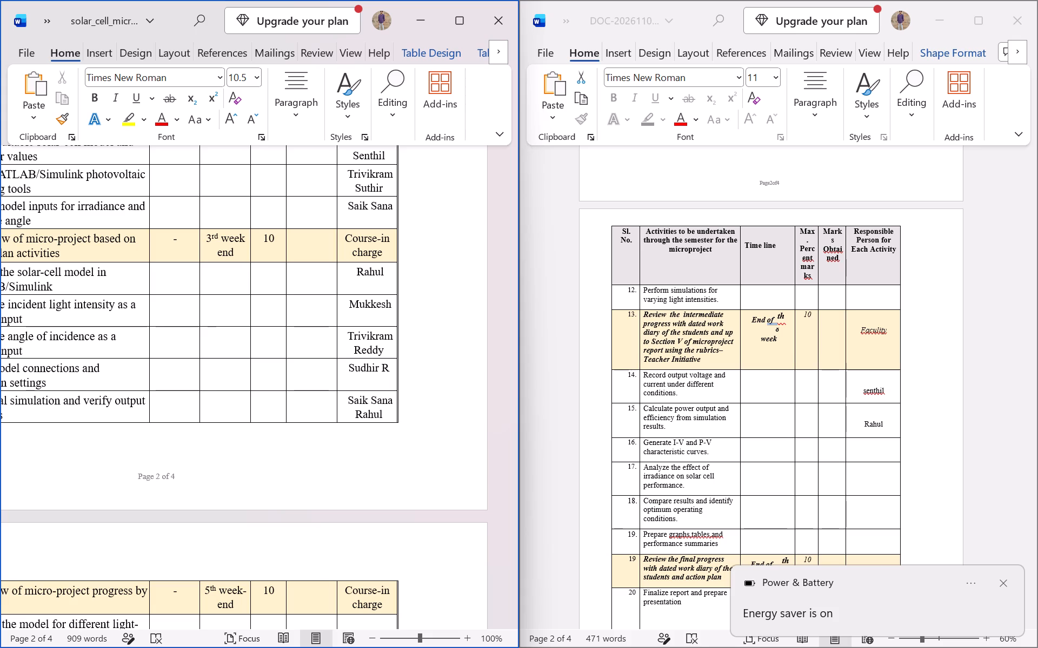
Enter Mukkesh and Senthil, one per line, as responsible for simulating the model for different light-intensity values.
key(Down)
key(Down)
key(Down)
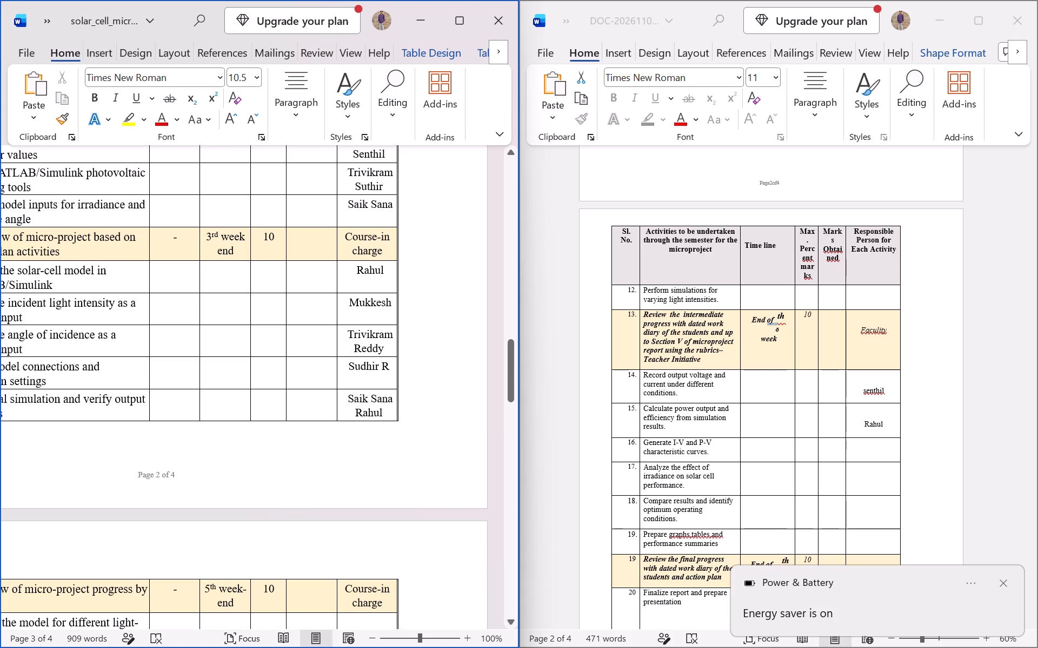
scroll(305, 404, down, 3)
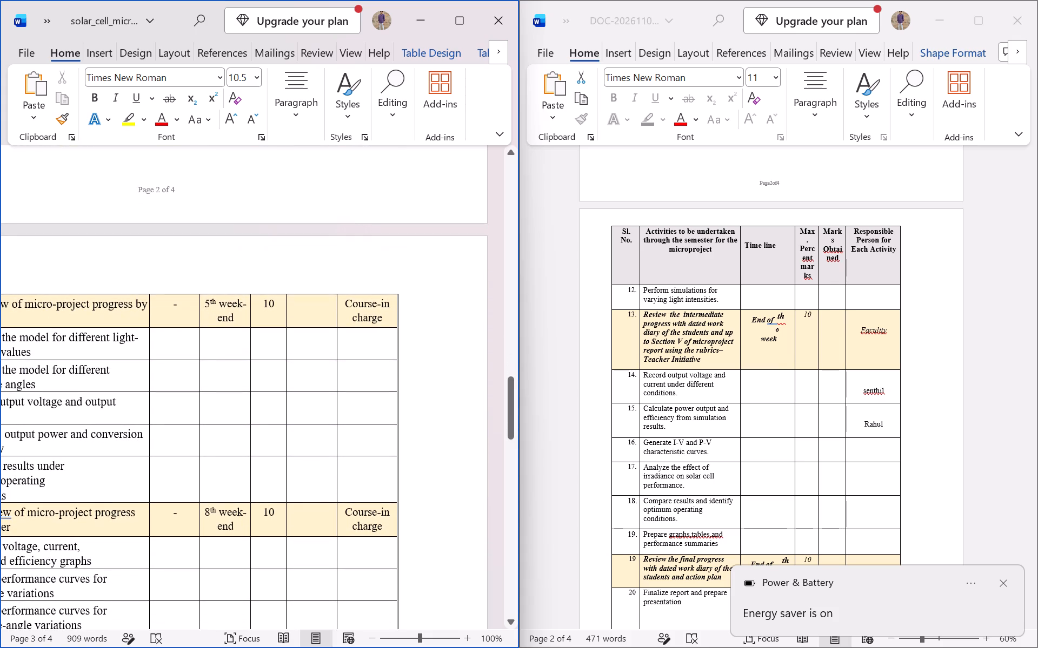
key(m)
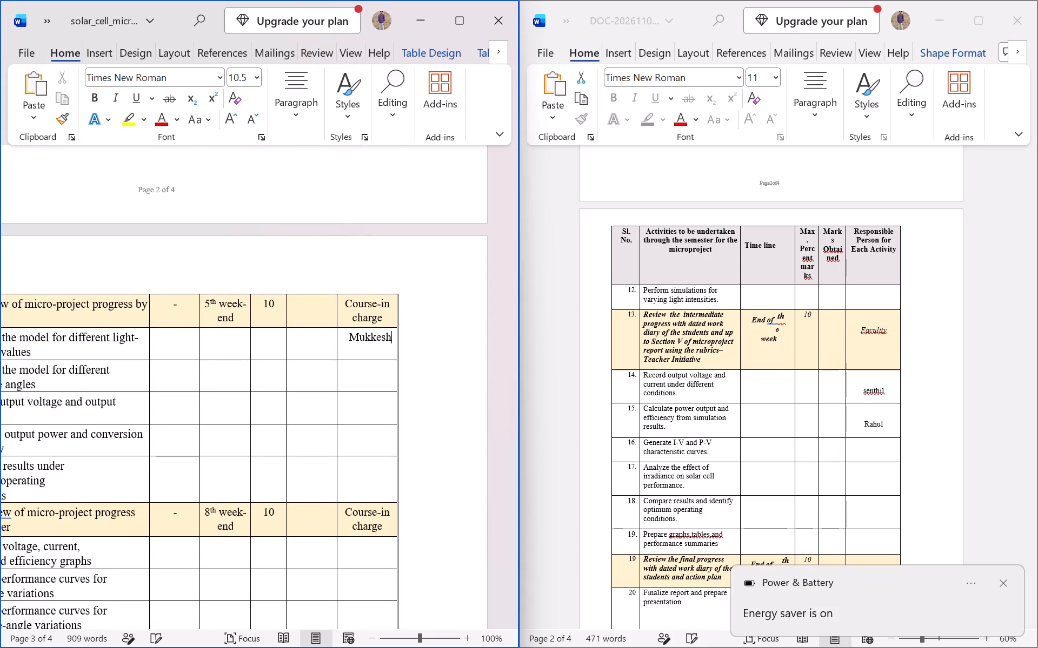
key(Return)
text(enthil)
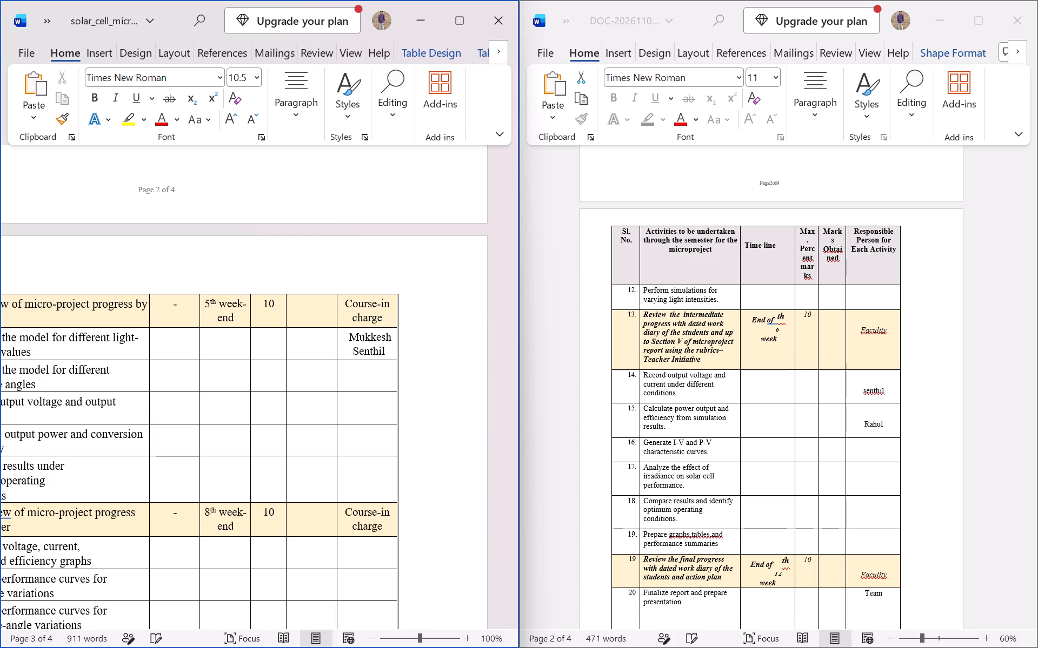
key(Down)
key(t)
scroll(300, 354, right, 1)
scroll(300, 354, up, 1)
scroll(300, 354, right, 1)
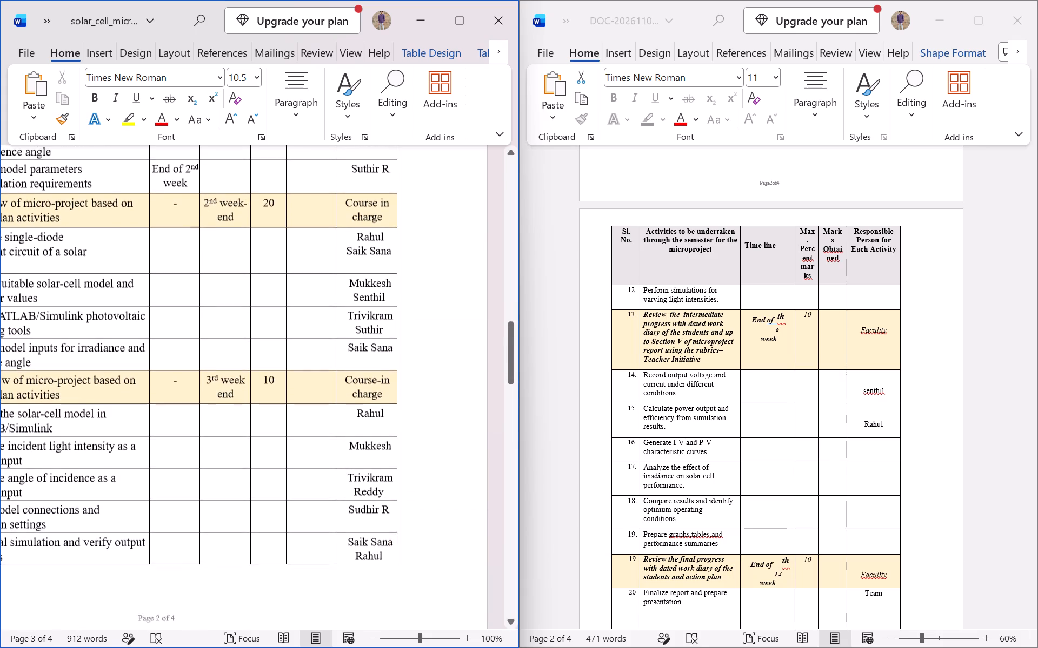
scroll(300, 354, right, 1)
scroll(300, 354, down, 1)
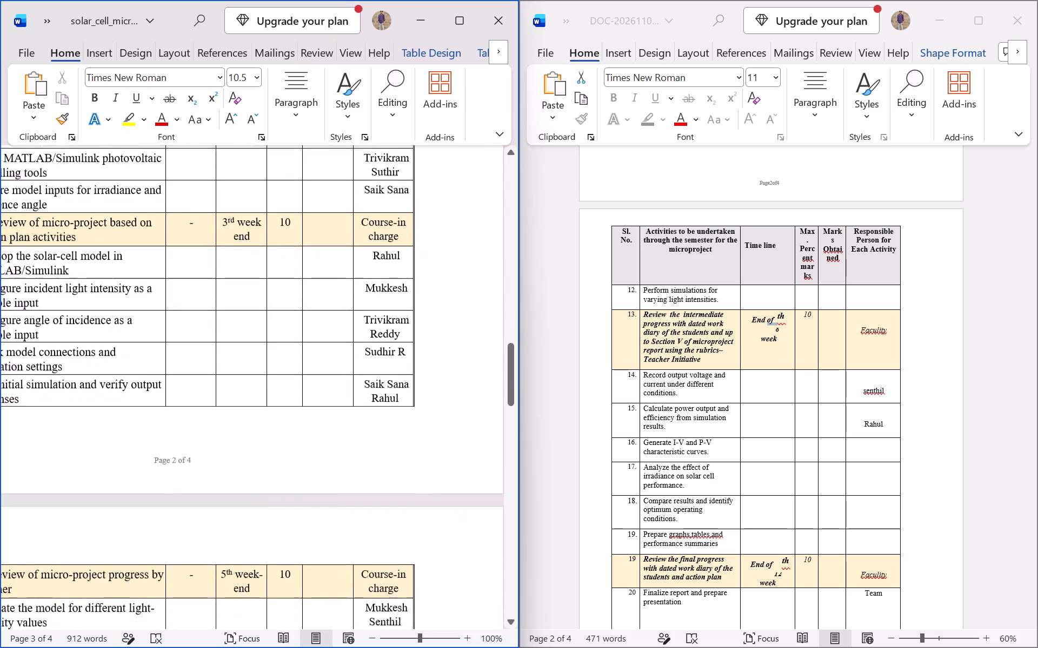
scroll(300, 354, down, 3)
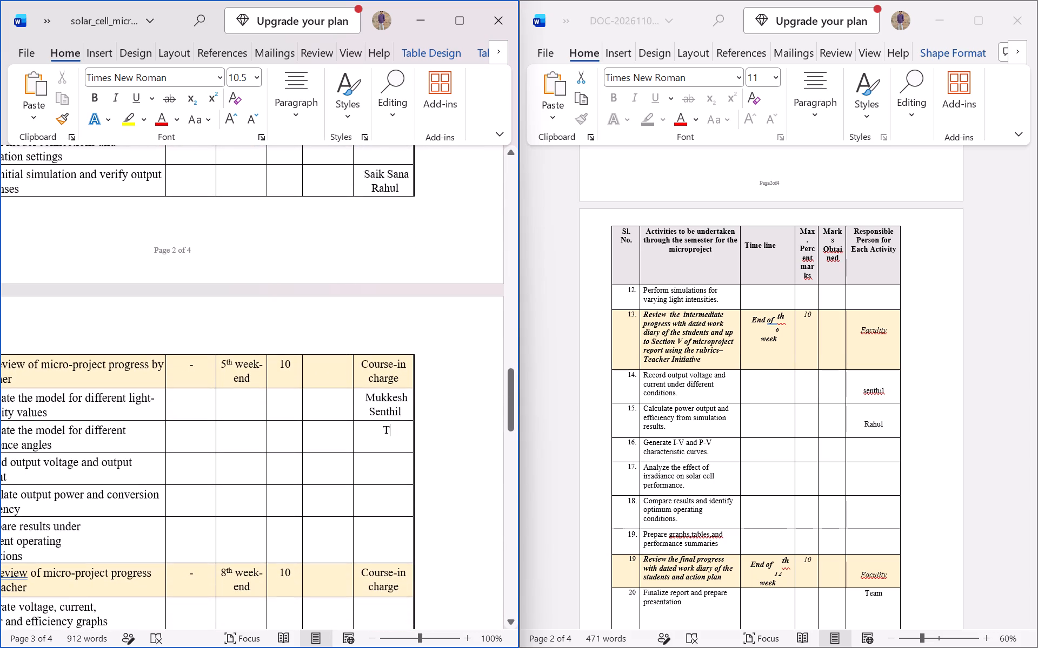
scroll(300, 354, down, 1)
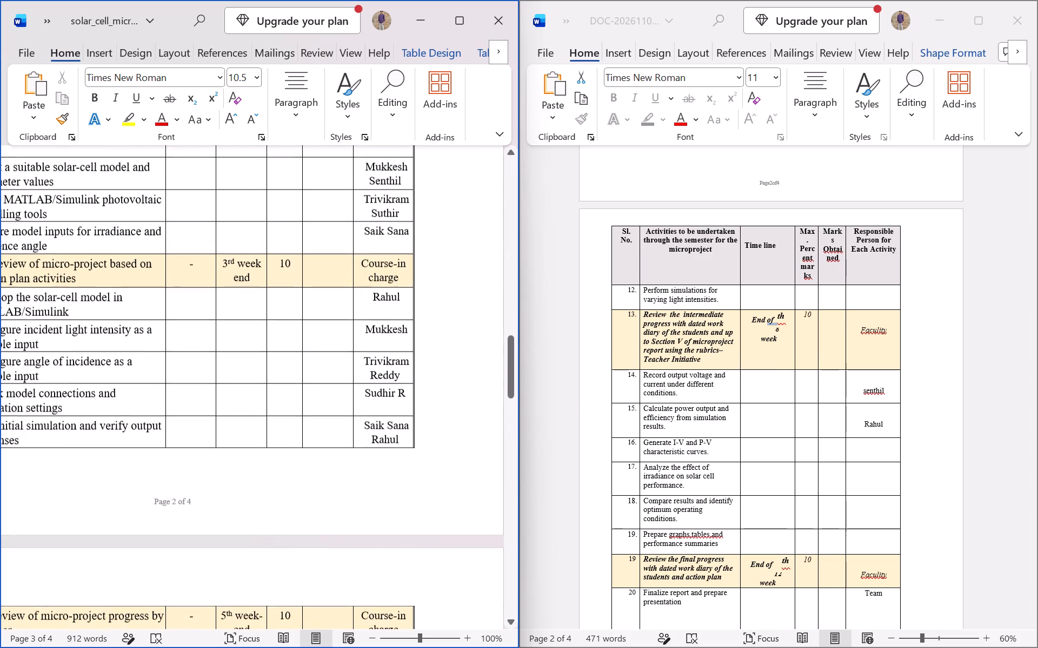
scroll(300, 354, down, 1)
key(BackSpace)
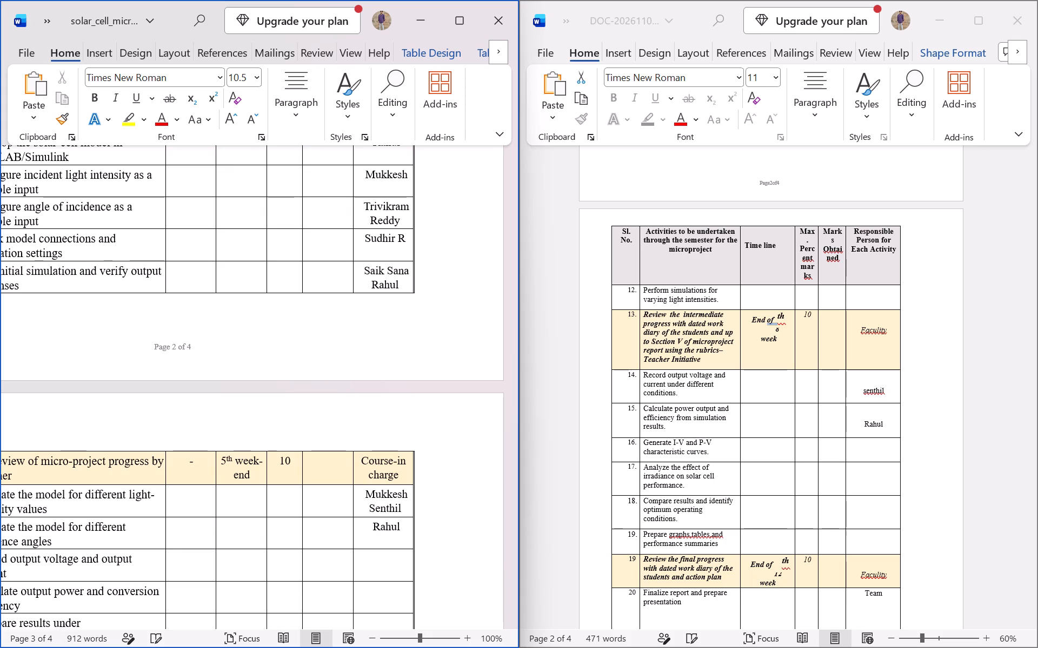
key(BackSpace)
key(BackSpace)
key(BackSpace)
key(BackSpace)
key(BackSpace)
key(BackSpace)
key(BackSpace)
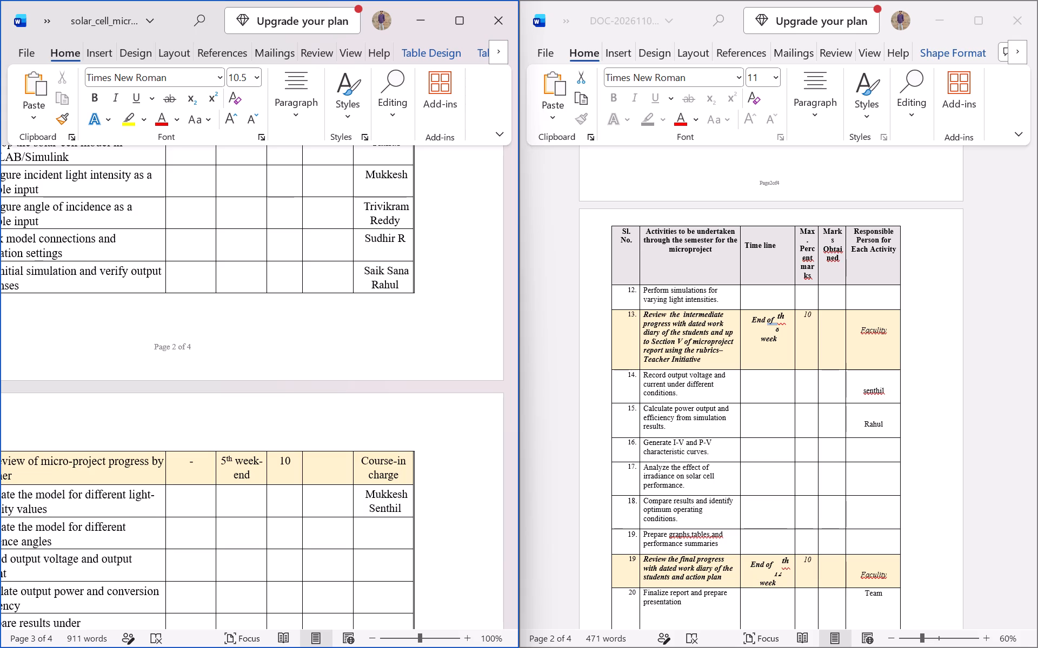
Enter Sudhir and Trivikram, one per line, as responsible for simulating the model for different incidence angles.
scroll(300, 354, up, 1)
scroll(300, 354, down, 1)
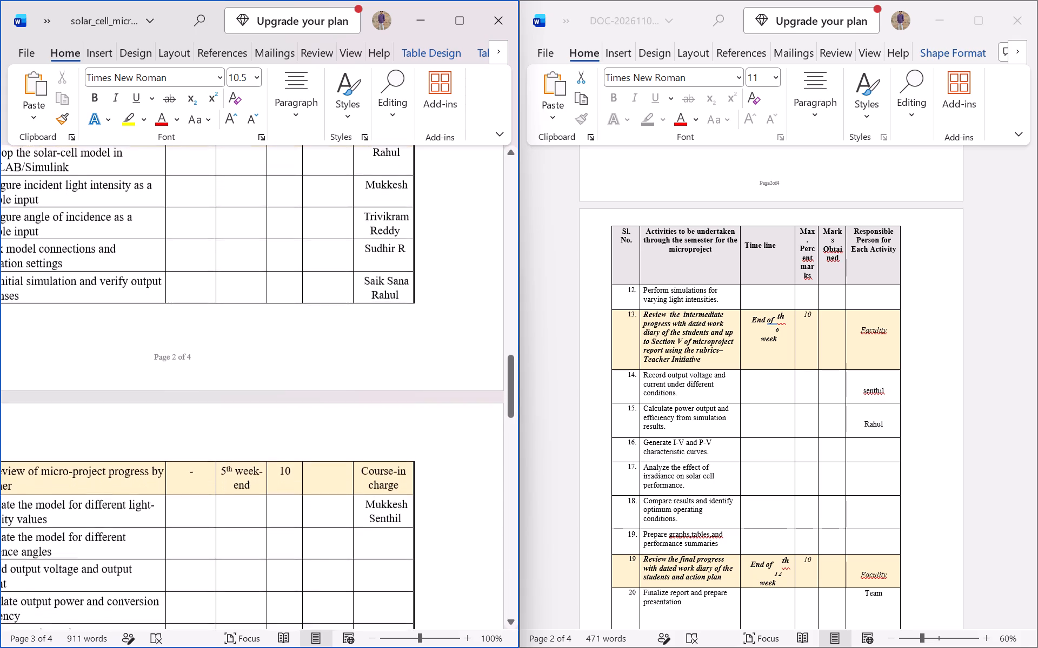
scroll(300, 354, down, 1)
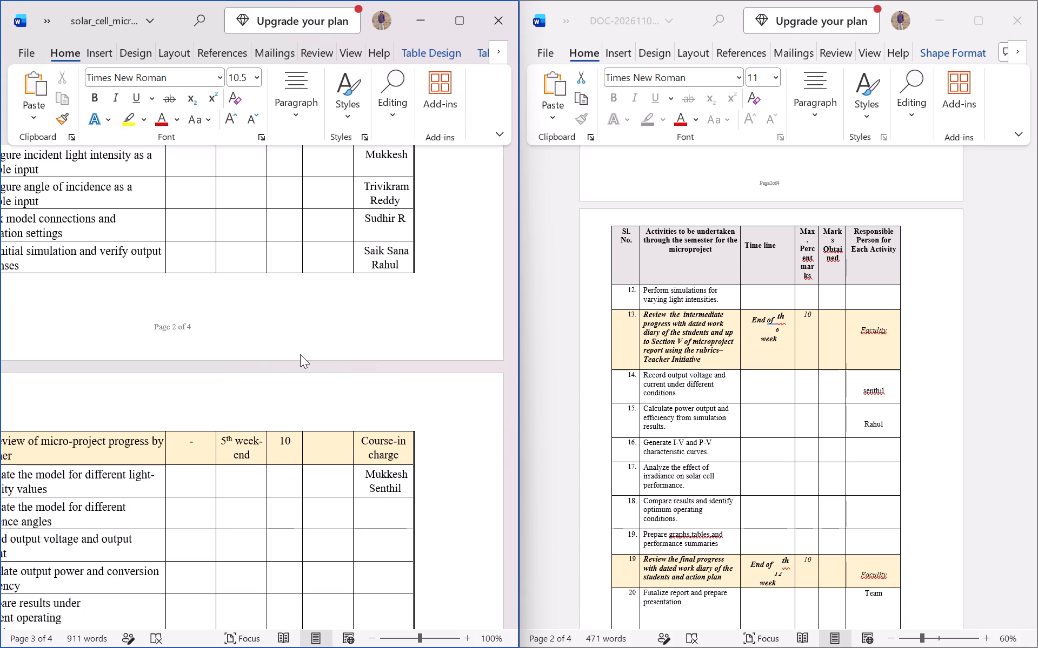
key(u)
text(dhir)
key(space)
key(Return)
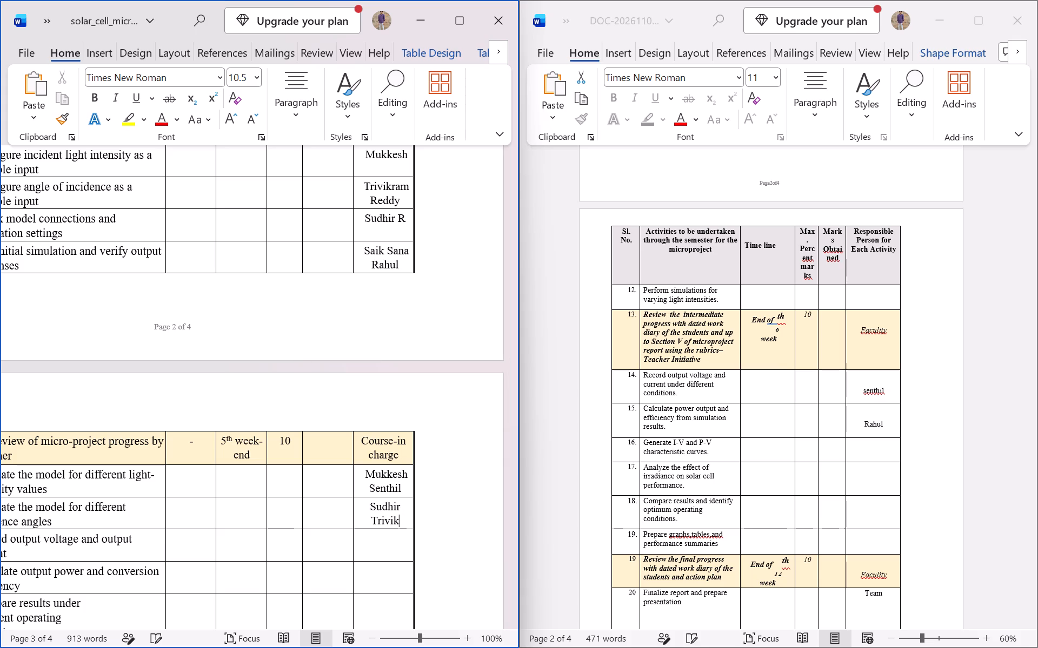
key(Return)
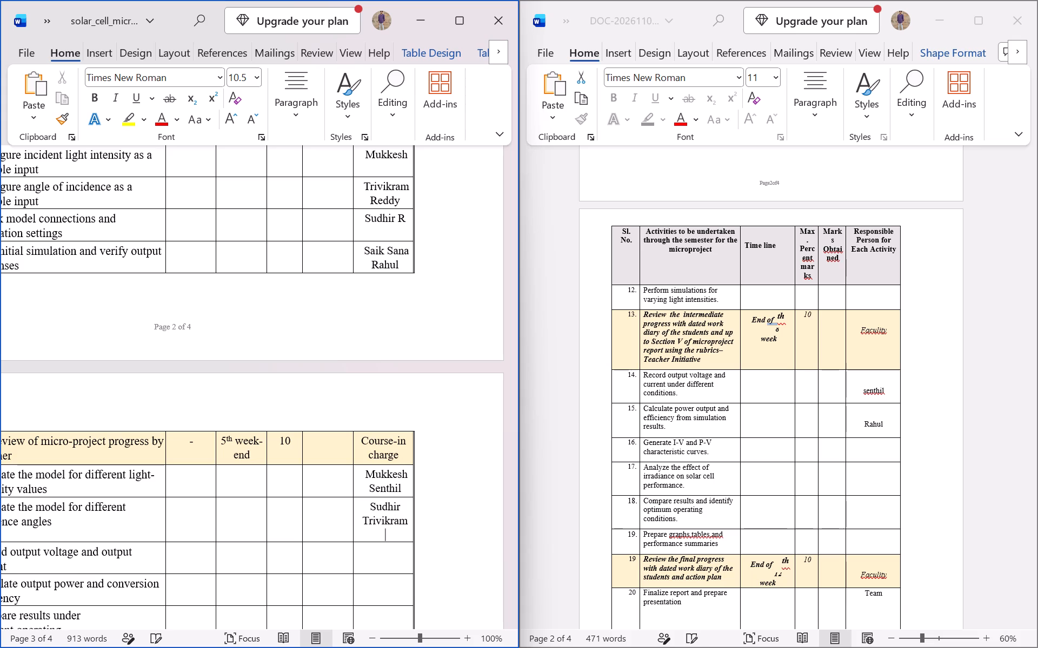
key(BackSpace)
key(BackSpace)
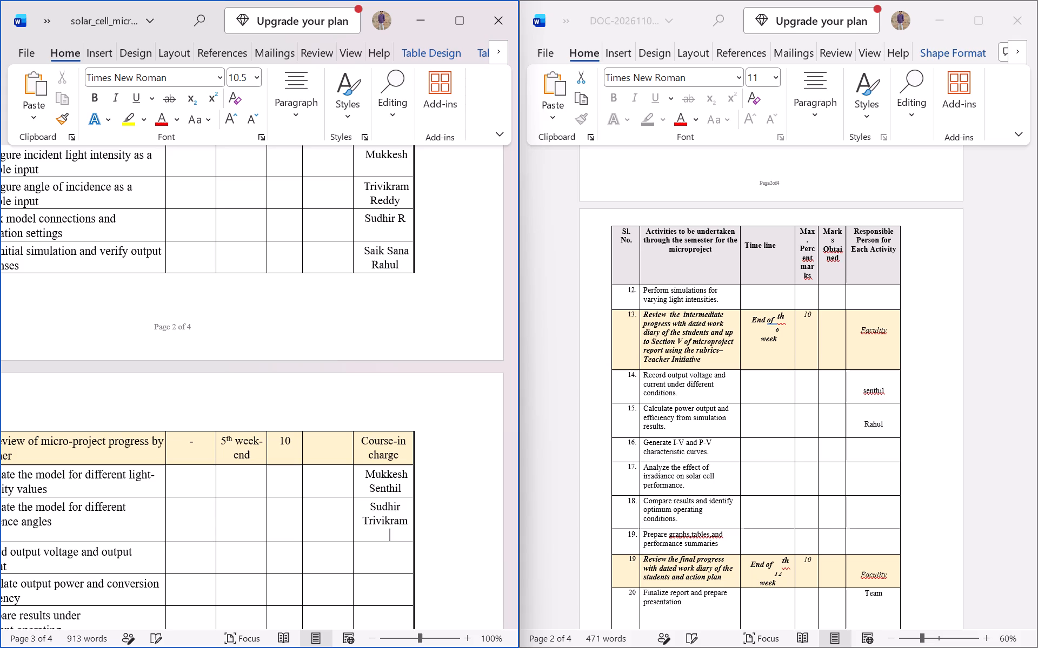
key(BackSpace)
key(BackSpace)
key(Down)
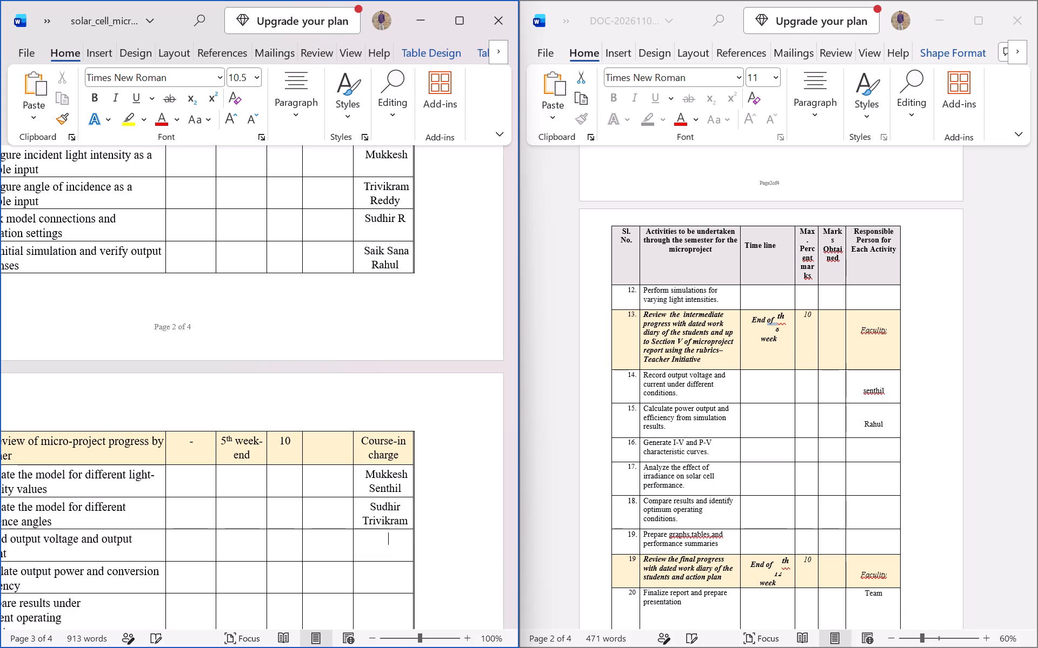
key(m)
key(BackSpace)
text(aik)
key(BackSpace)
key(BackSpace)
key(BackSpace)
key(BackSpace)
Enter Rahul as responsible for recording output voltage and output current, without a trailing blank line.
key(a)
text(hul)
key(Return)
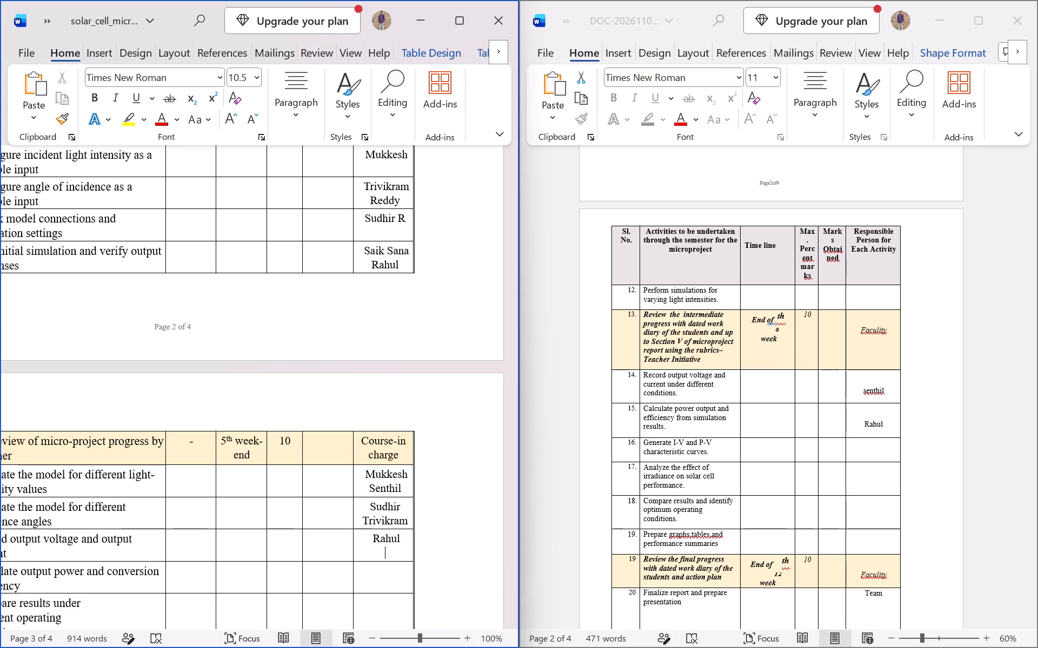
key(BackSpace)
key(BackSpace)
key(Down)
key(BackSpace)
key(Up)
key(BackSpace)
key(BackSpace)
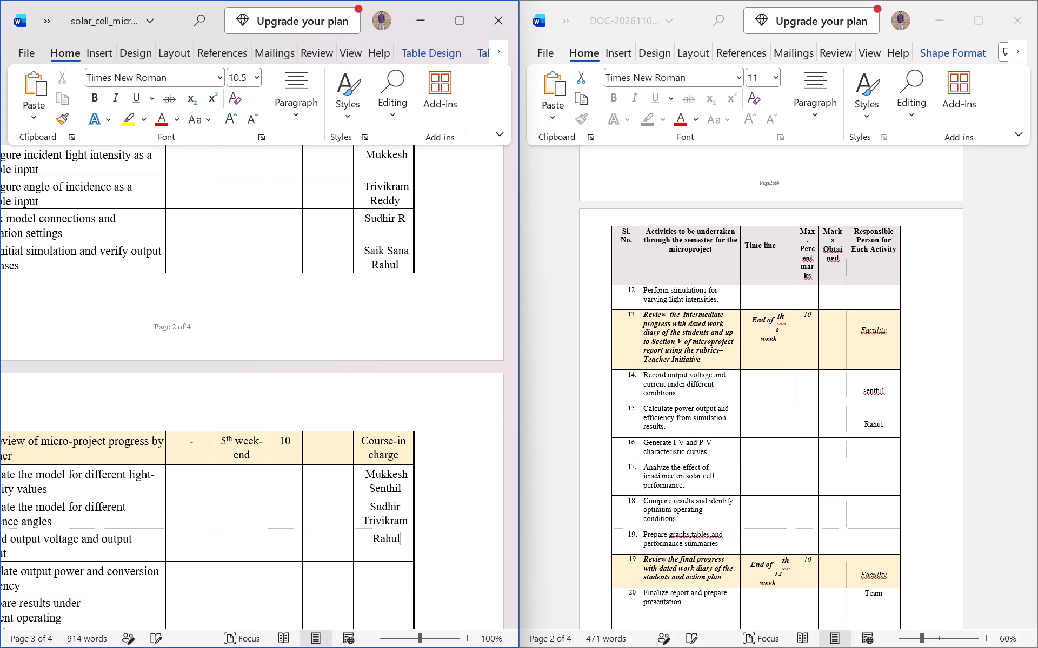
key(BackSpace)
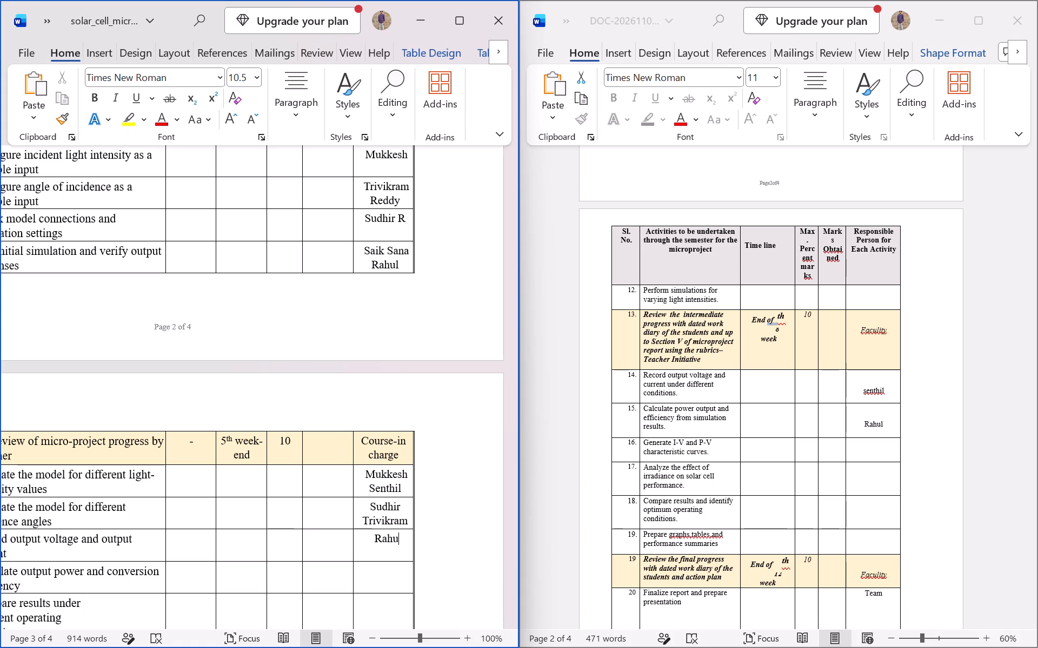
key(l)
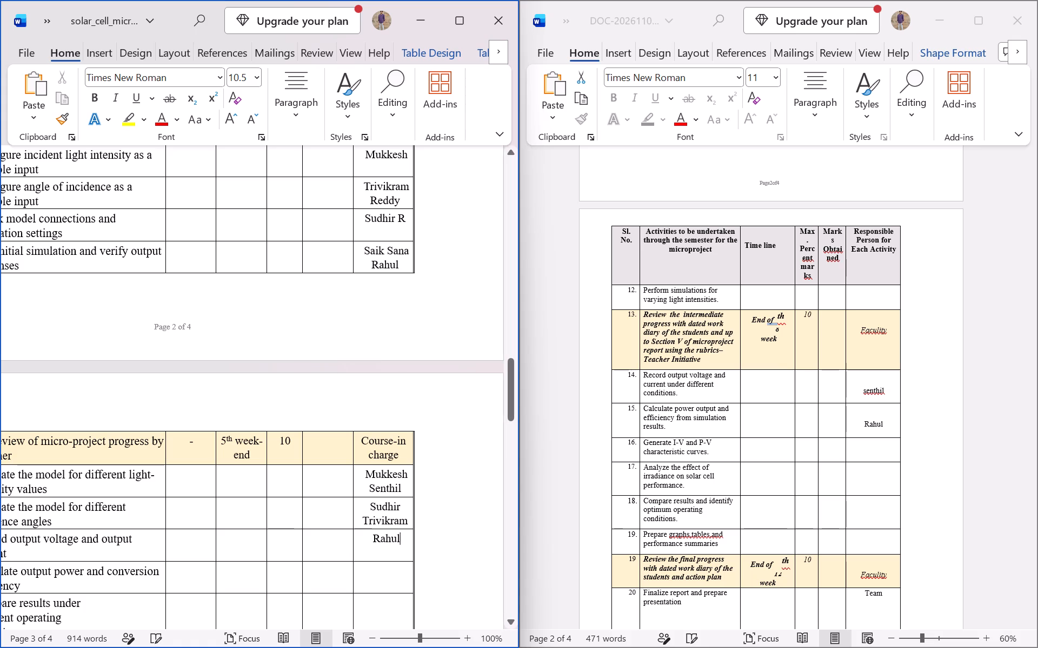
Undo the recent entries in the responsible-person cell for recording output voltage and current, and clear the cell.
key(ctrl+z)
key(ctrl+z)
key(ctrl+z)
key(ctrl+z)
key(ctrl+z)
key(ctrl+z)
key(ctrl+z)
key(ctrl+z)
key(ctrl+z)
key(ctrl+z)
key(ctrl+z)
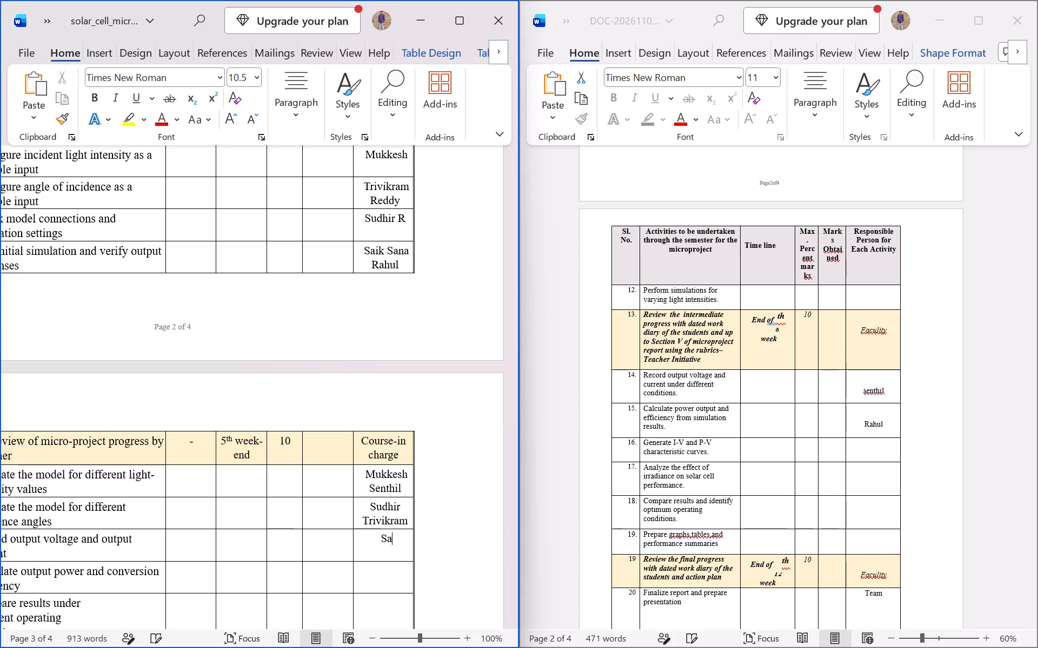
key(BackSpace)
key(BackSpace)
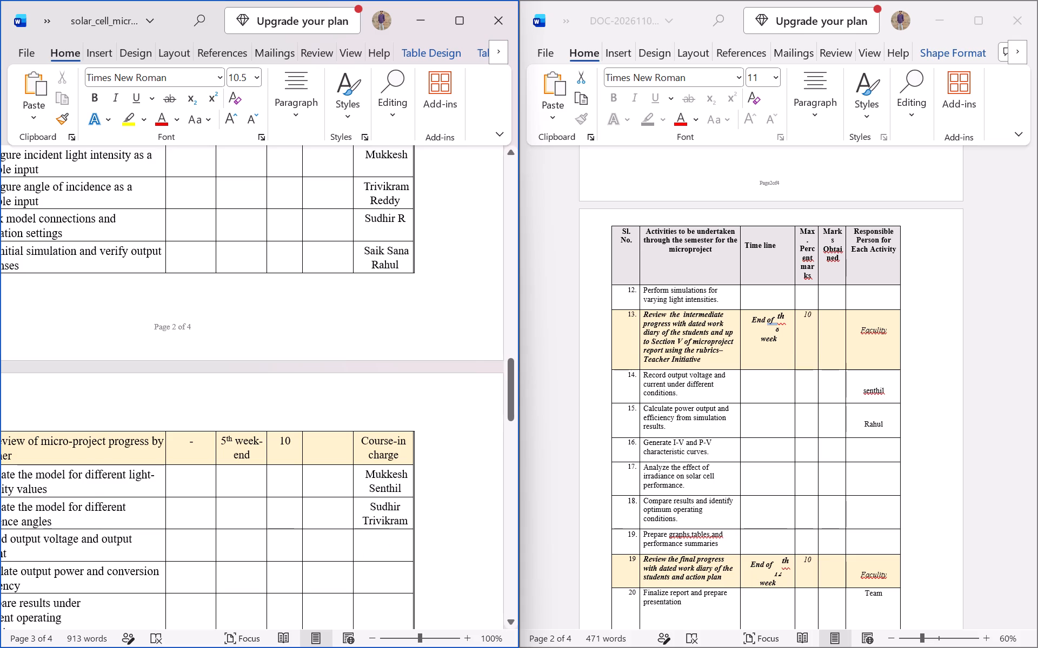
Enter Rahul as the responsible person for recording output voltage and output current.
key(a)
text(hul)
key(Down)
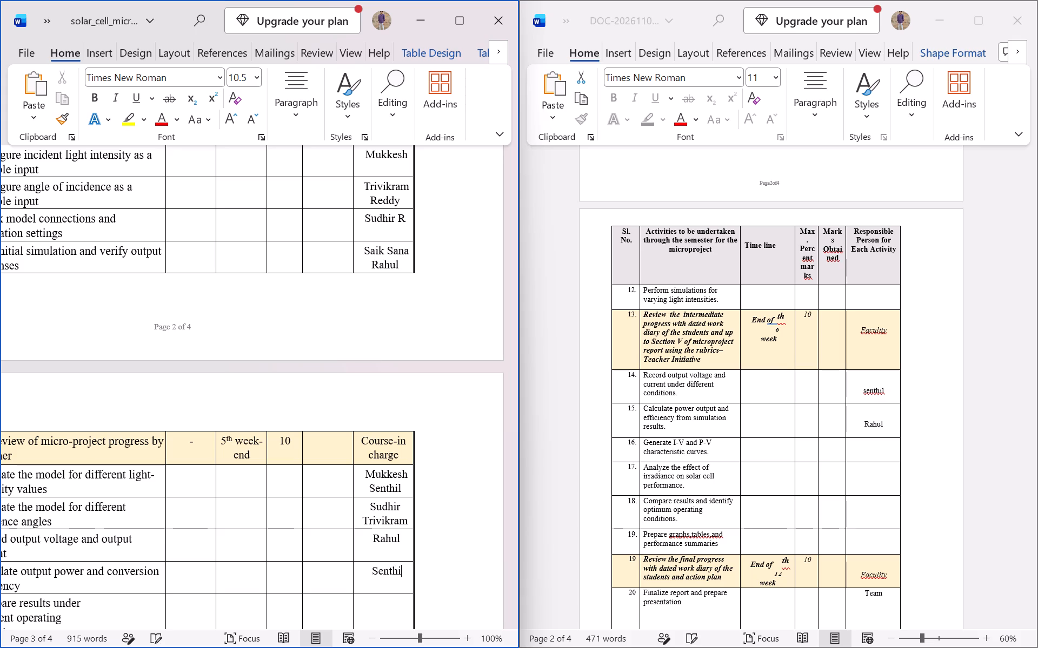
Enter Senthil as the responsible person for calculating output power and conversion efficiency.
key(l)
key(Down)
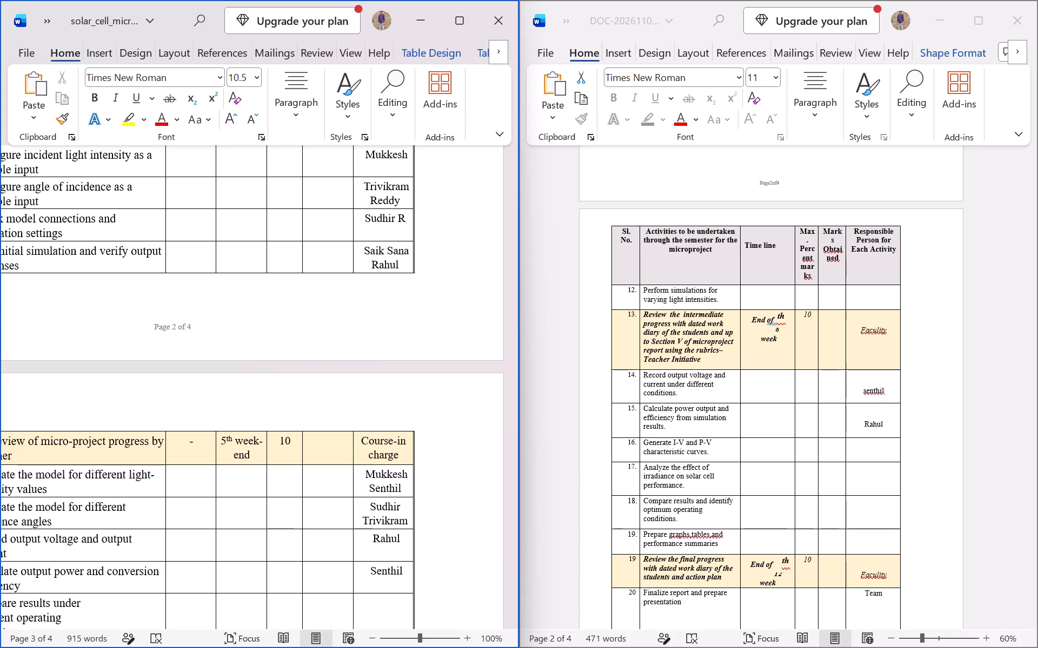
Enter Saik, with second name, as the responsible person for comparing results under different operating conditions.
scroll(415, 533, down, 2)
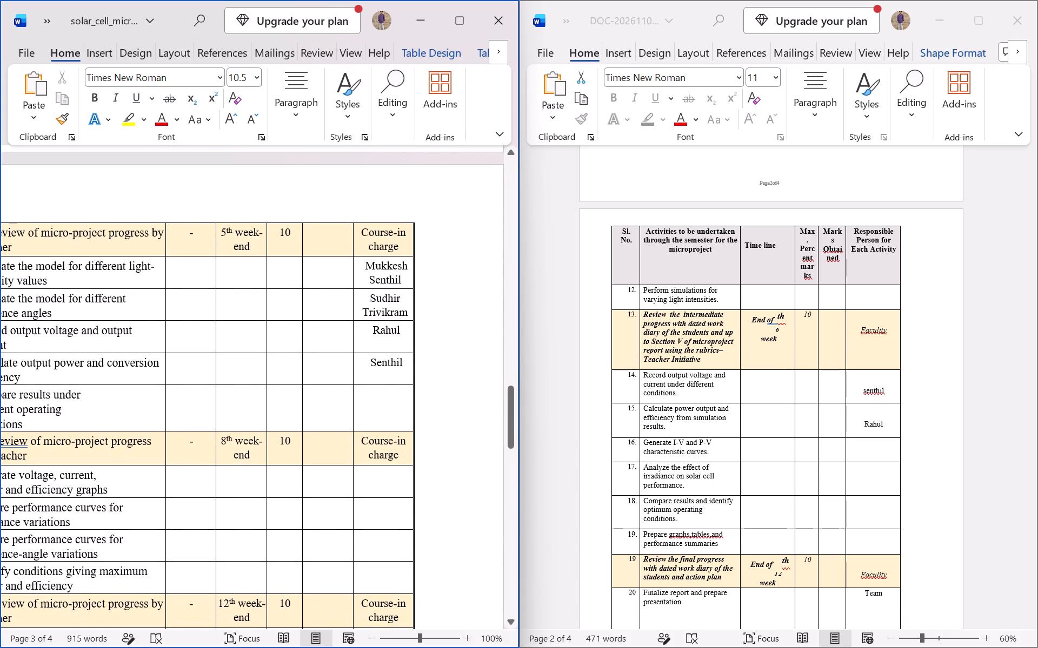
text(aik)
key(space)
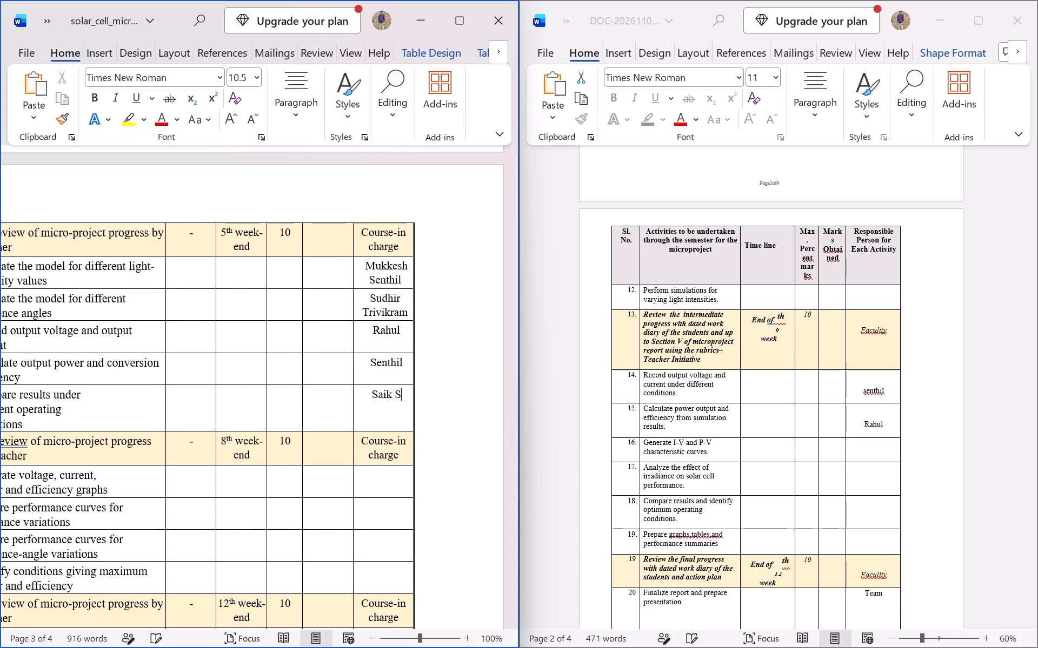
text(ana)
key(Down)
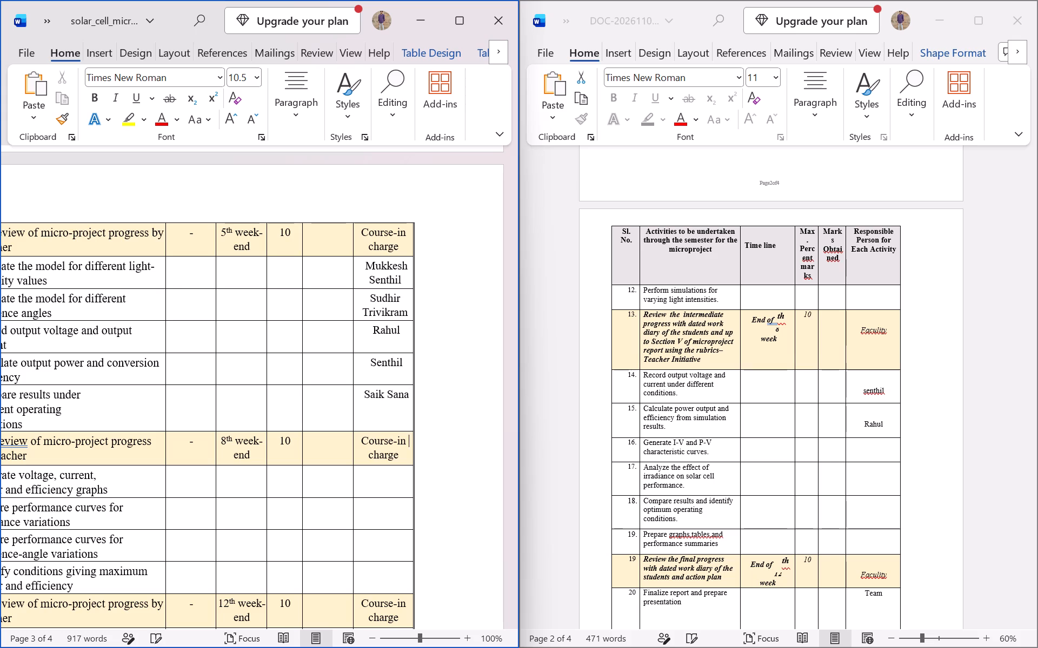
Enter Mukkesh as the responsible person for generating the voltage, current, power and efficiency graphs.
key(Down)
key(Down)
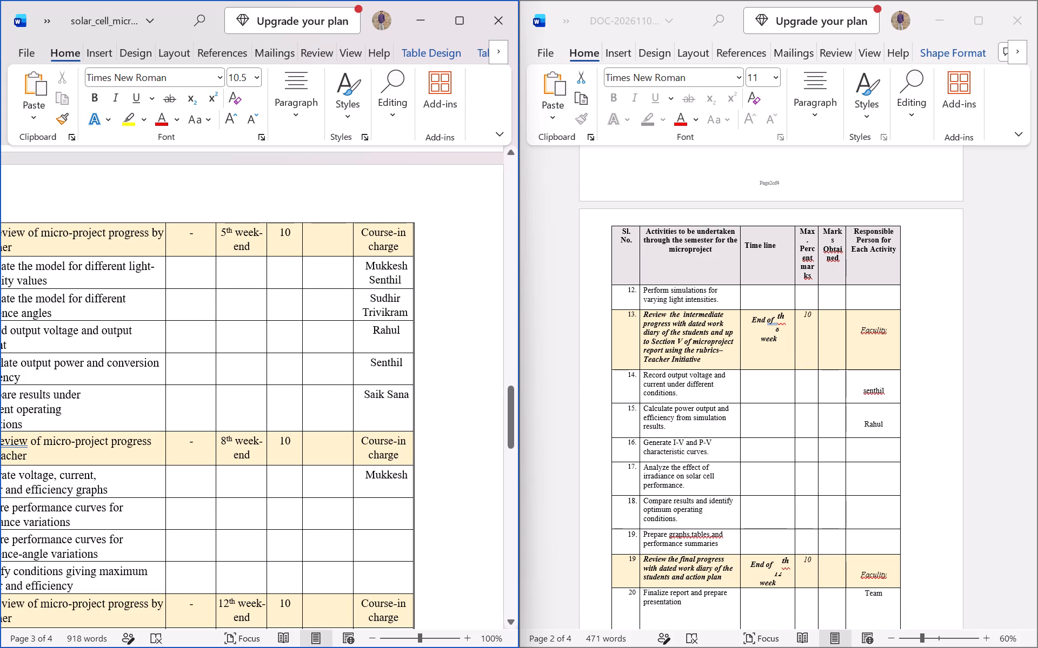
Enter Trivikram and Sudhir on separate lines as the responsible persons for the irradiance-variation performance curves.
key(Down)
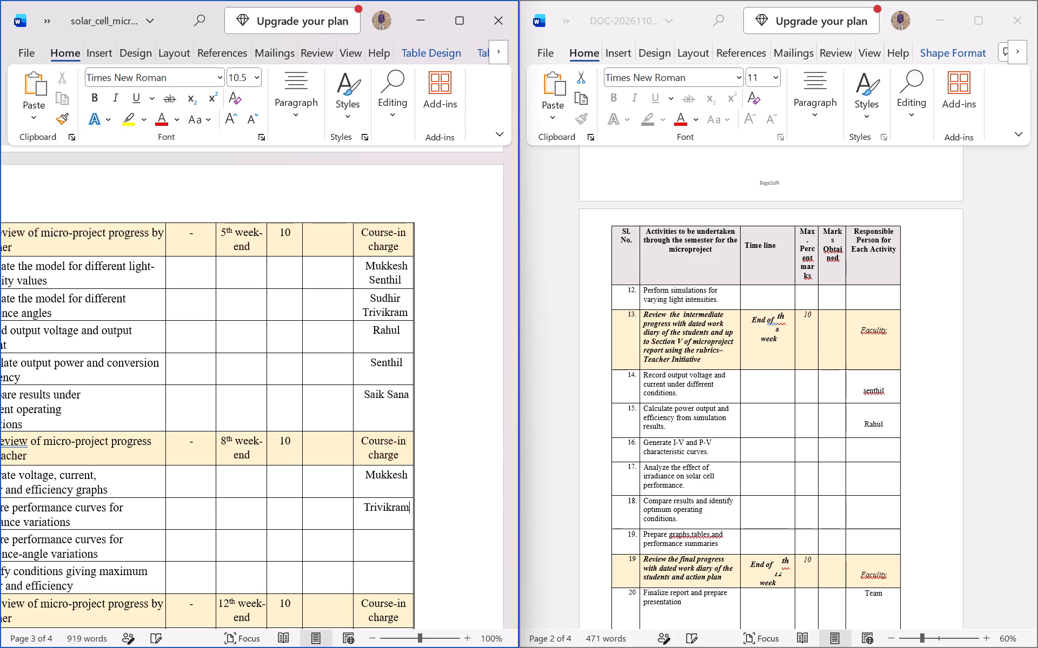
key(Down)
key(Up)
key(Return)
key(u)
text(dhir)
Enter Rahul as the responsible person for the incidence-angle-variation performance curves.
key(Down)
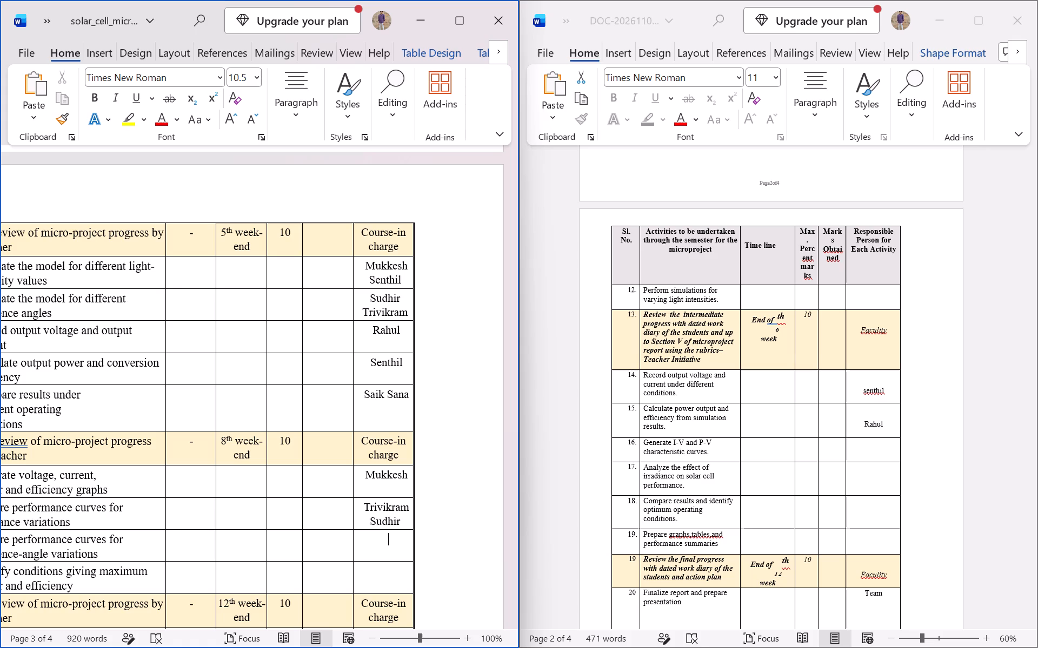
key(a)
text(hul)
Enter Trivikram as the responsible person for the conclusions on irradiance and angle effects.
key(Down)
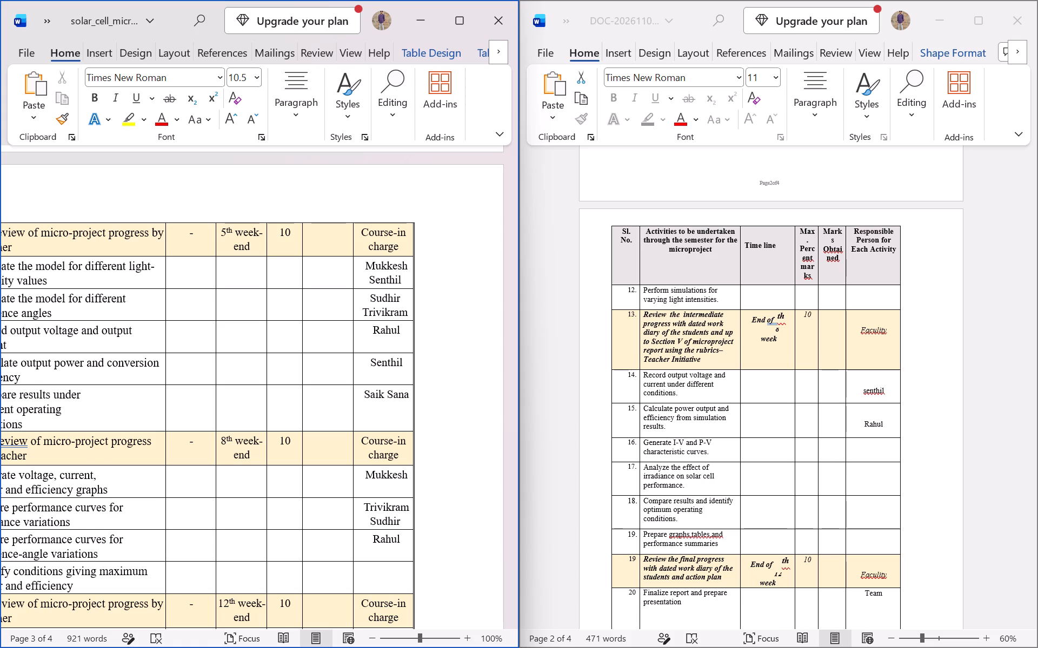
scroll(374, 453, down, 1)
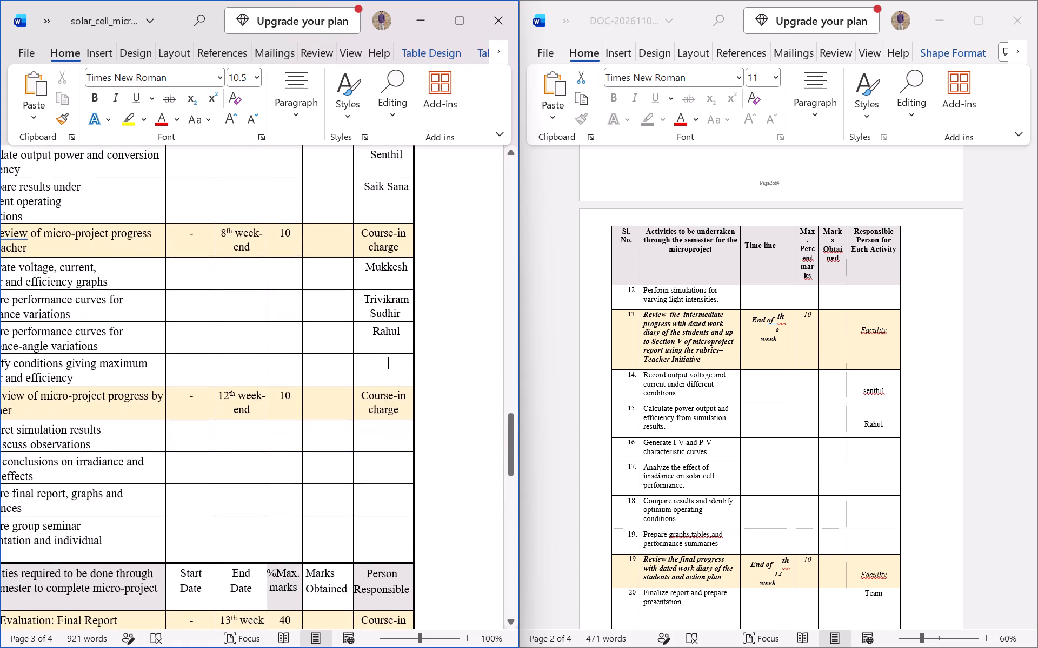
scroll(374, 453, down, 1)
click(380, 465)
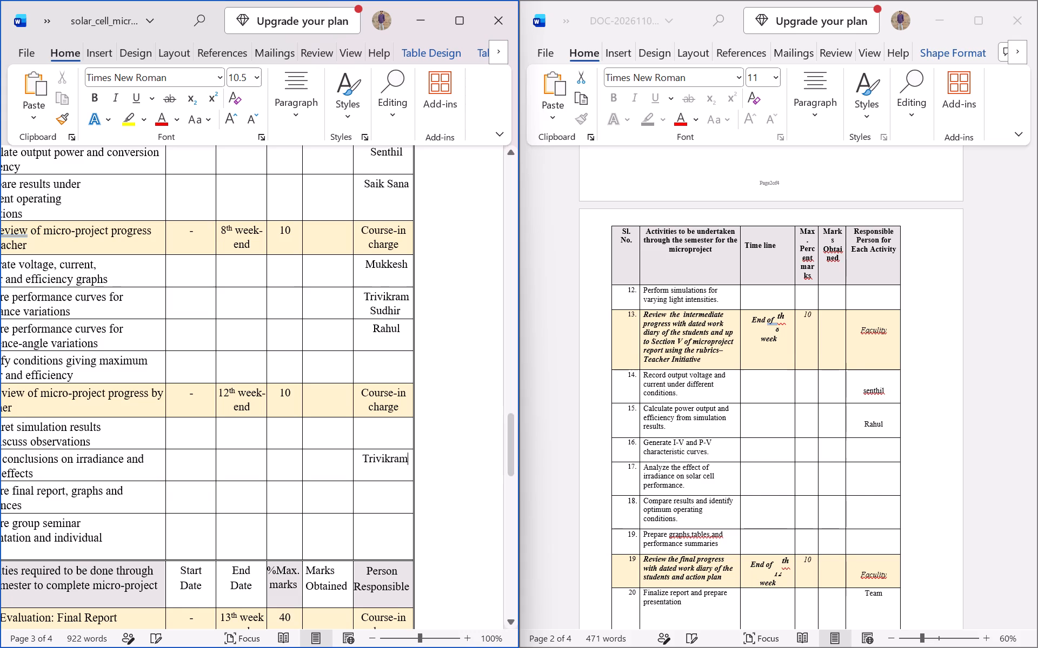
Enter Senthil as the responsible person for identifying conditions giving maximum power and efficiency.
click(385, 363)
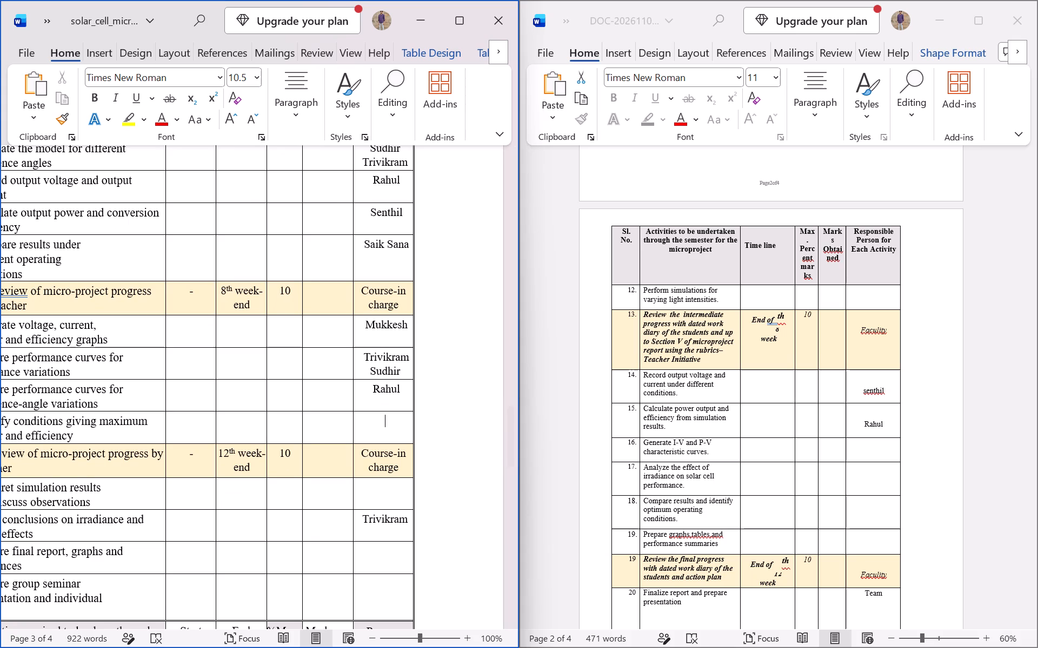
key(s)
text(enthil)
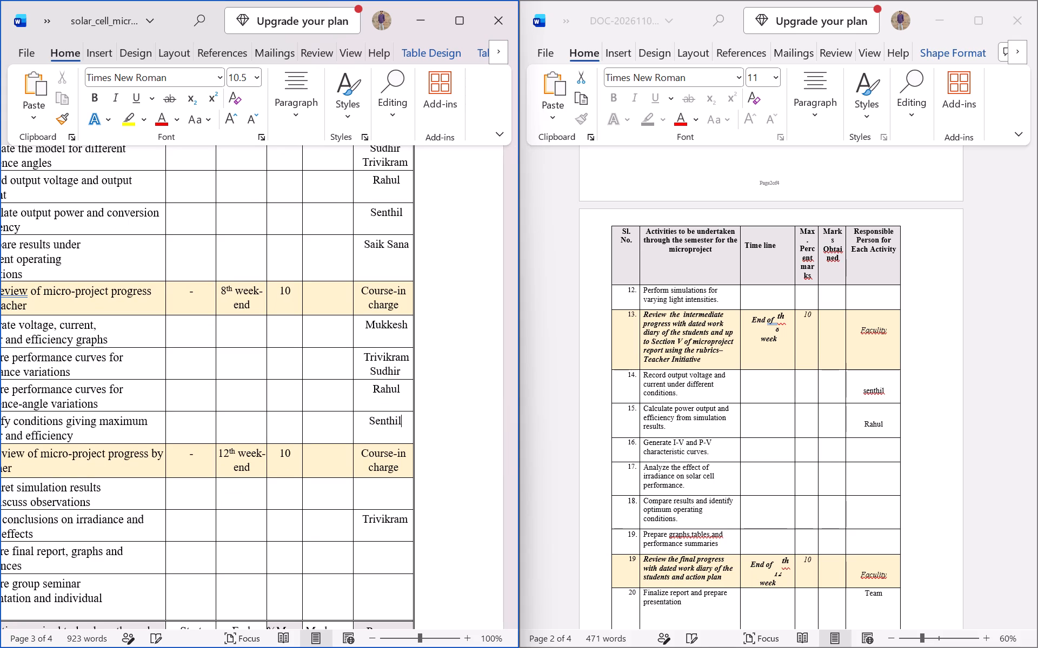
Enter Mukkesh and Senthil on separate lines as the responsible persons for interpreting simulation results and discussing observations.
click(399, 490)
text(esh)
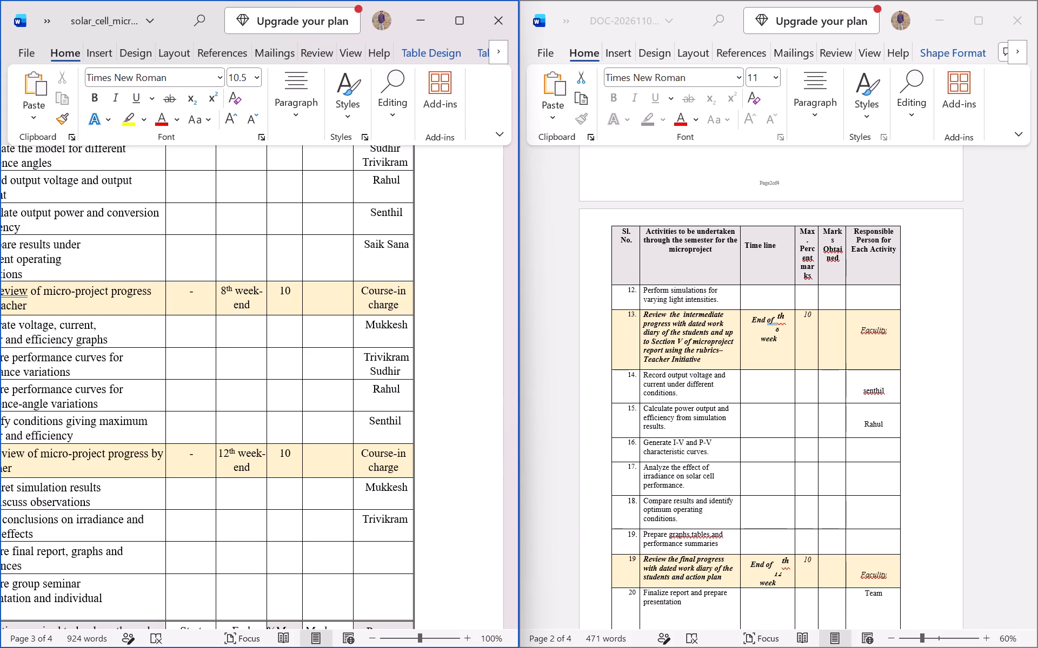
key(Return)
key(s)
text(enthil)
Enter Mukkesh as the responsible person for the final report, graphs and references.
scroll(397, 558, down, 1)
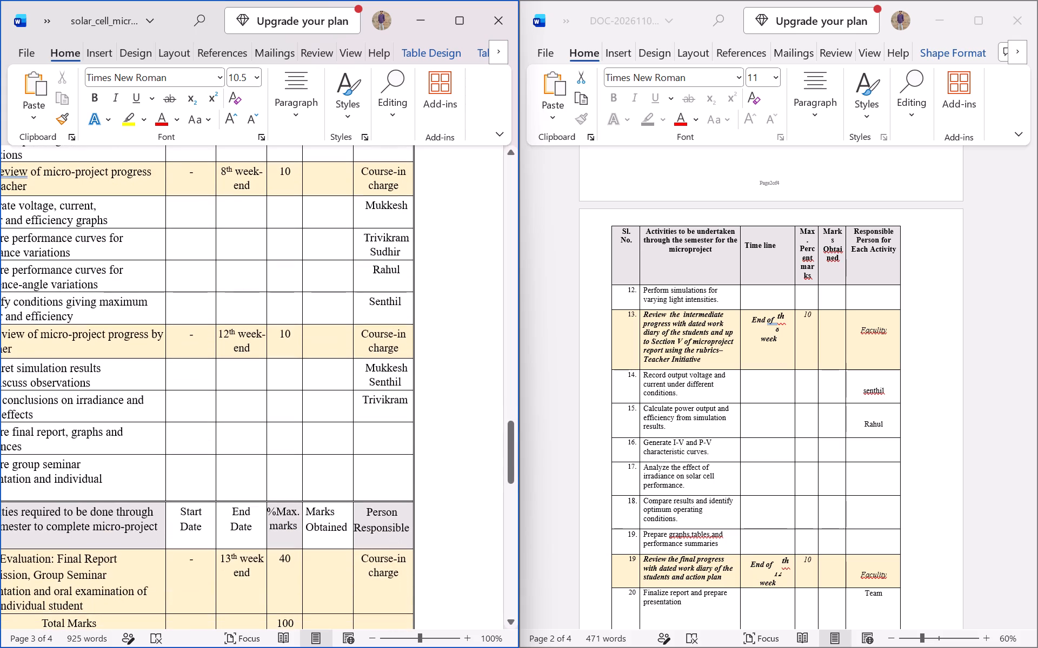
click(371, 436)
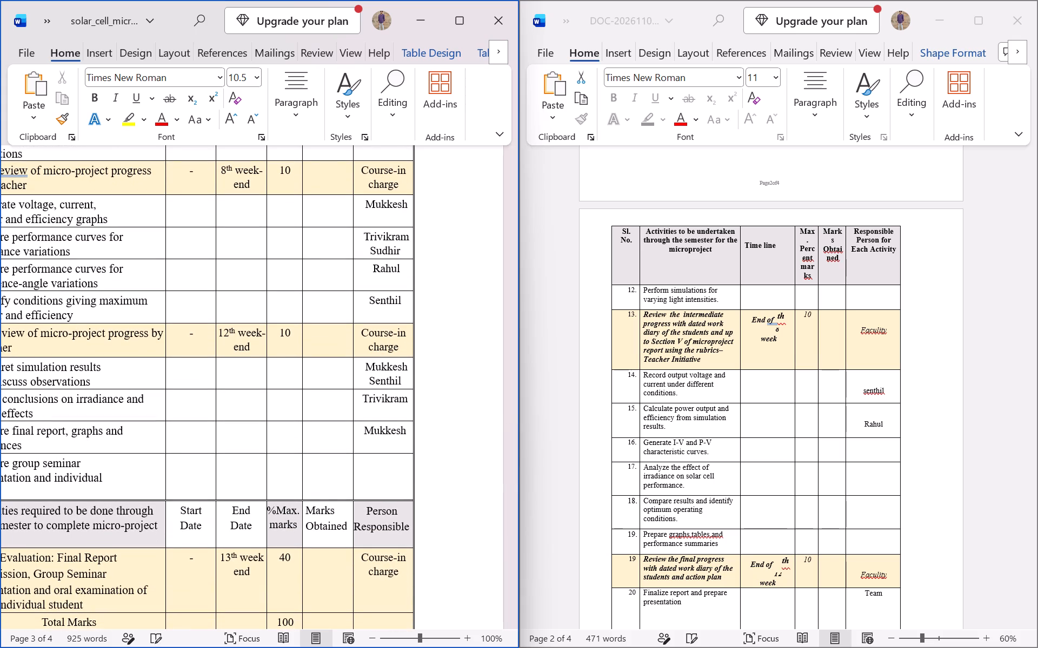
Enter Sudhir as the responsible person for the group seminar presentation, with only the first letter capitalised.
key(Down)
key(a)
key(BackSpace)
key(BackSpace)
text(SU)
text(DHIR)
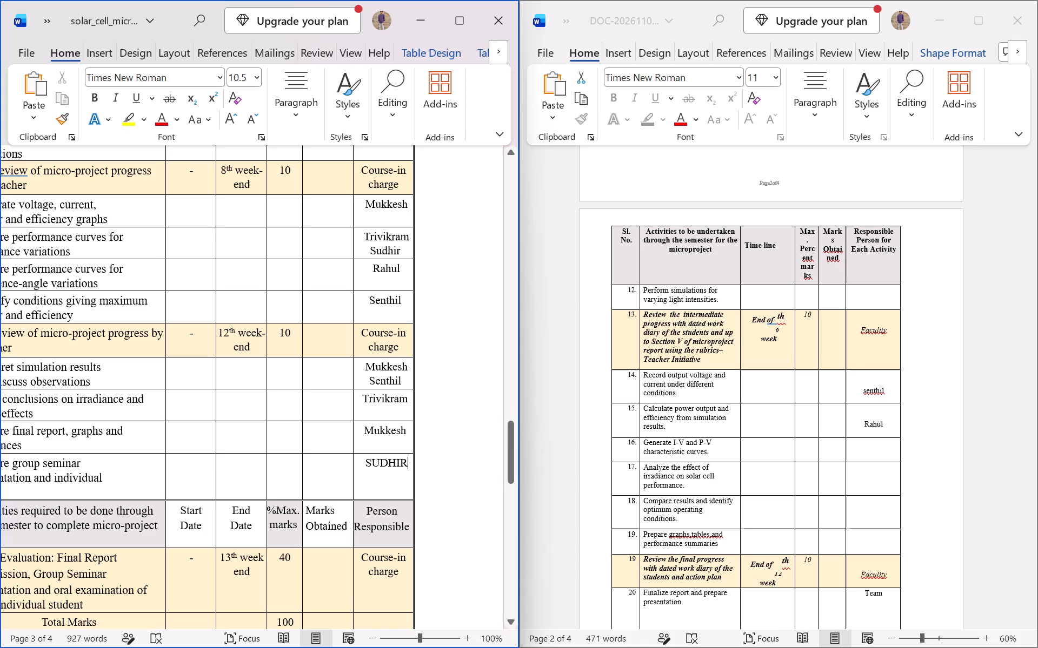
key(BackSpace)
key(BackSpace)
key(BackSpace)
key(BackSpace)
key(BackSpace)
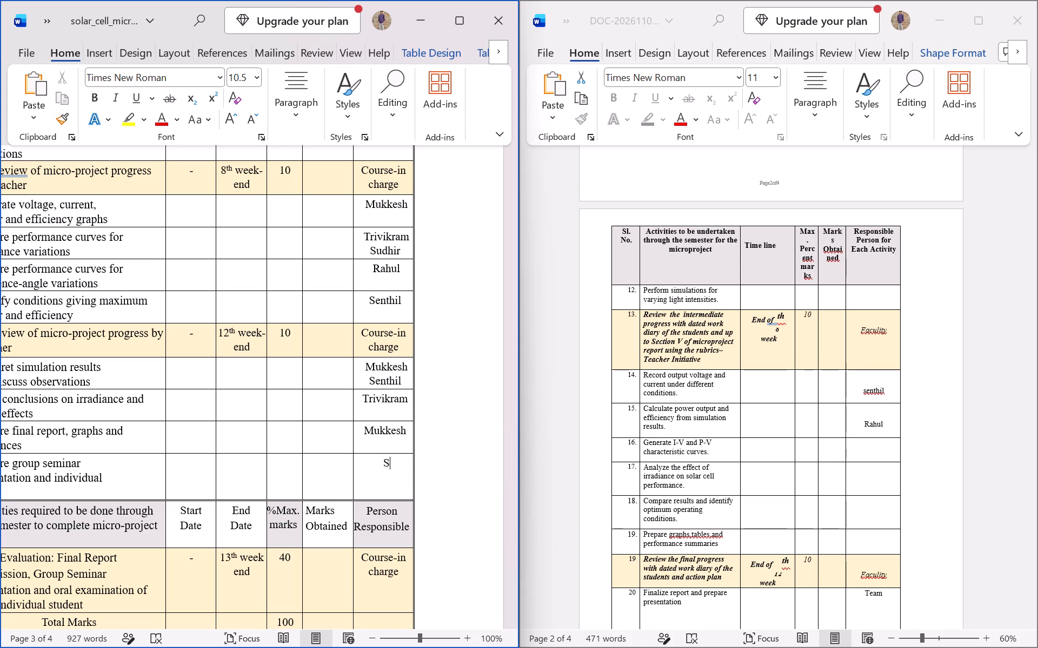
text(udhir)
Check the action plan table down to its total marks row and back through the earlier responsible-person entries.
key(Down)
key(Down)
key(Down)
key(Down)
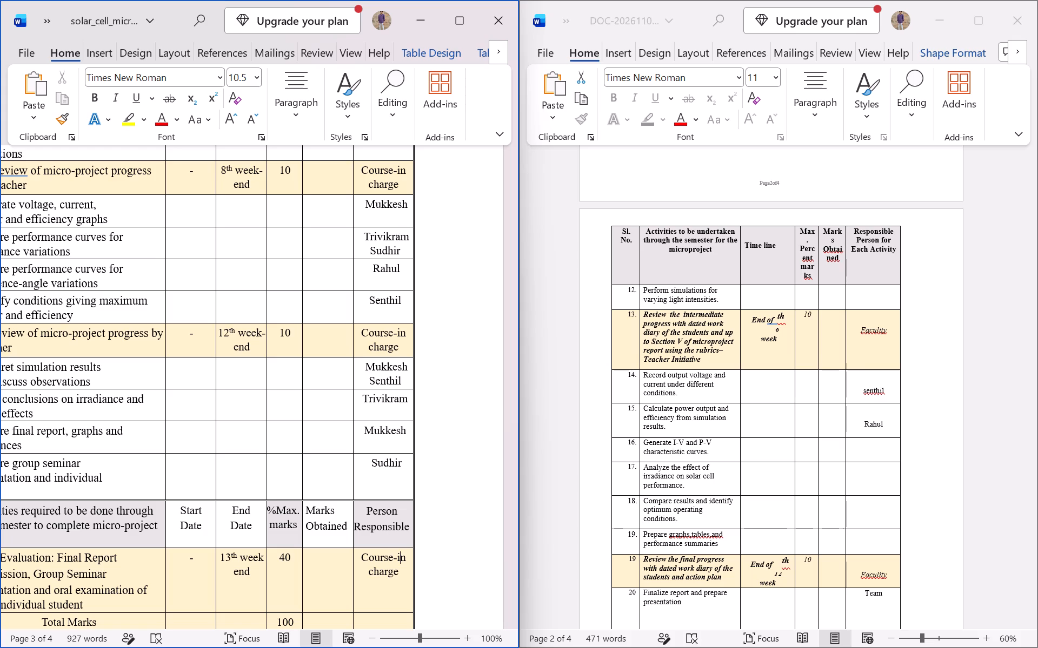
key(Down)
key(Down)
key(Down)
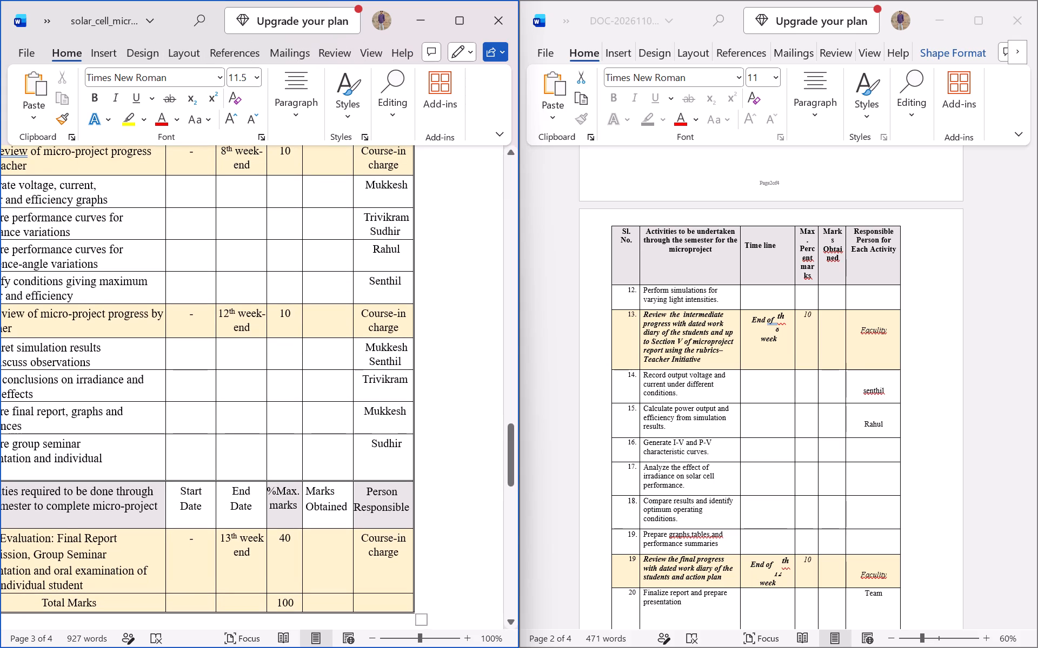
scroll(284, 375, up, 4)
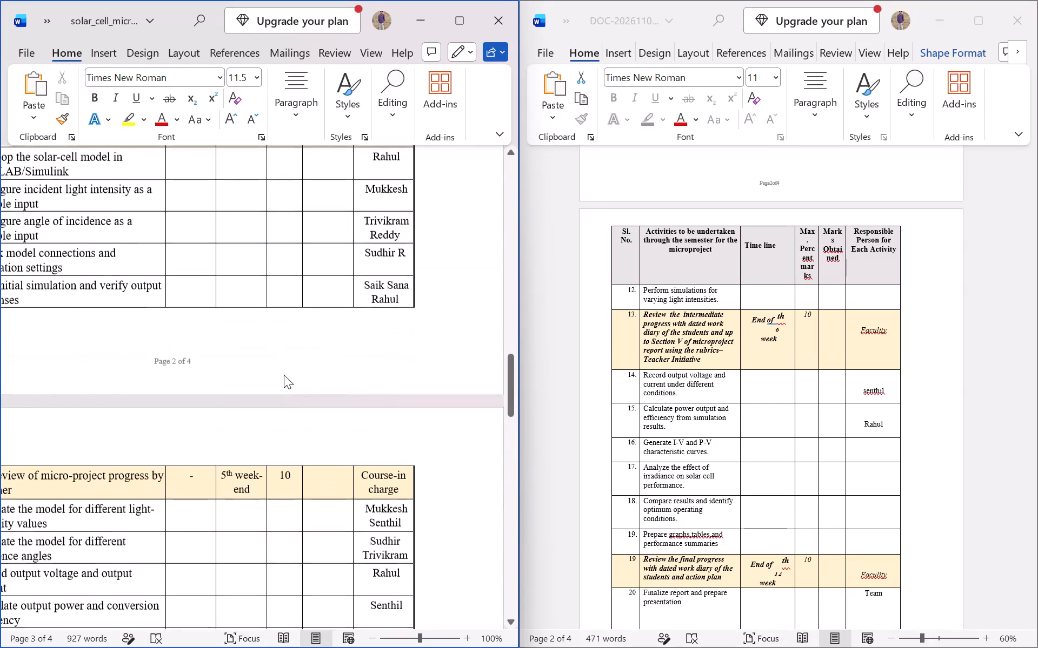
scroll(284, 375, up, 1)
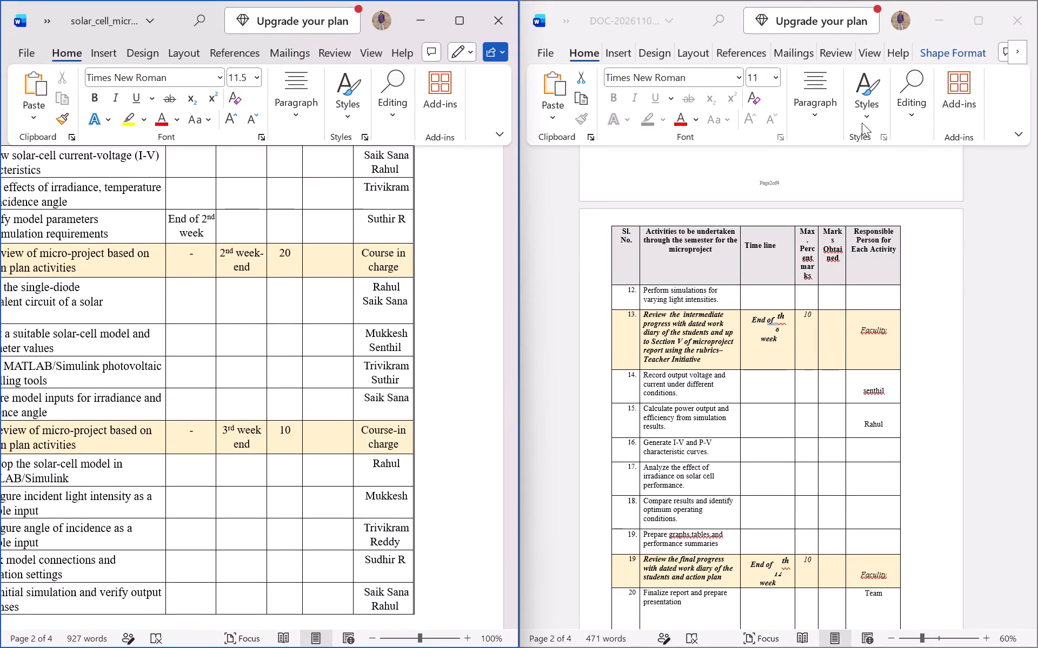
Close the reference document DOC-20261102-WA0009 without saving its changes.
click(1028, 7)
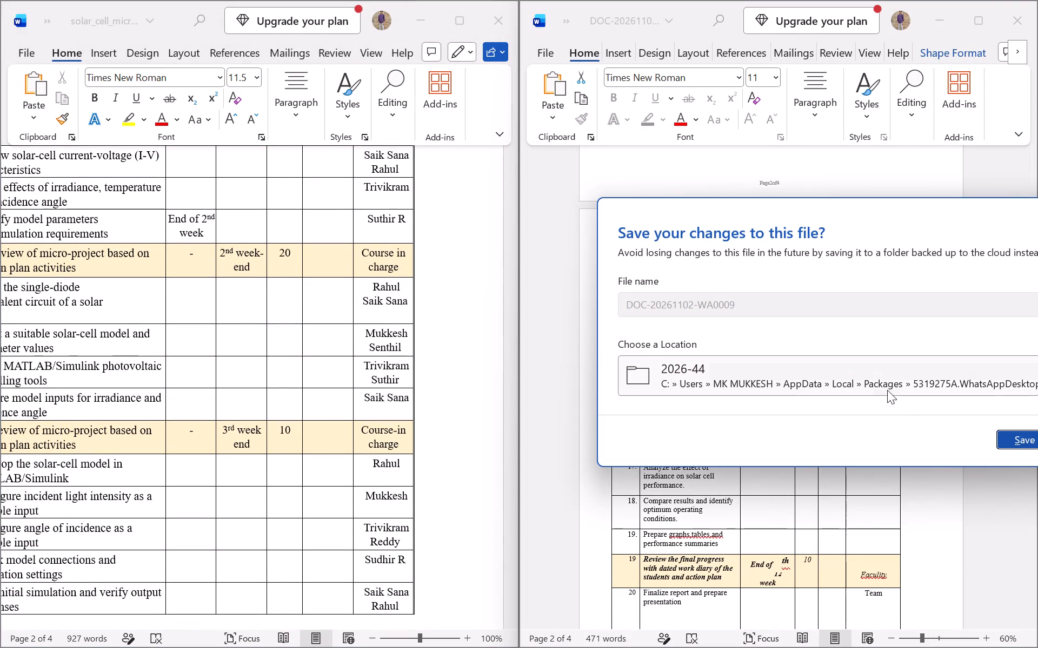
scroll(931, 329, left, 4)
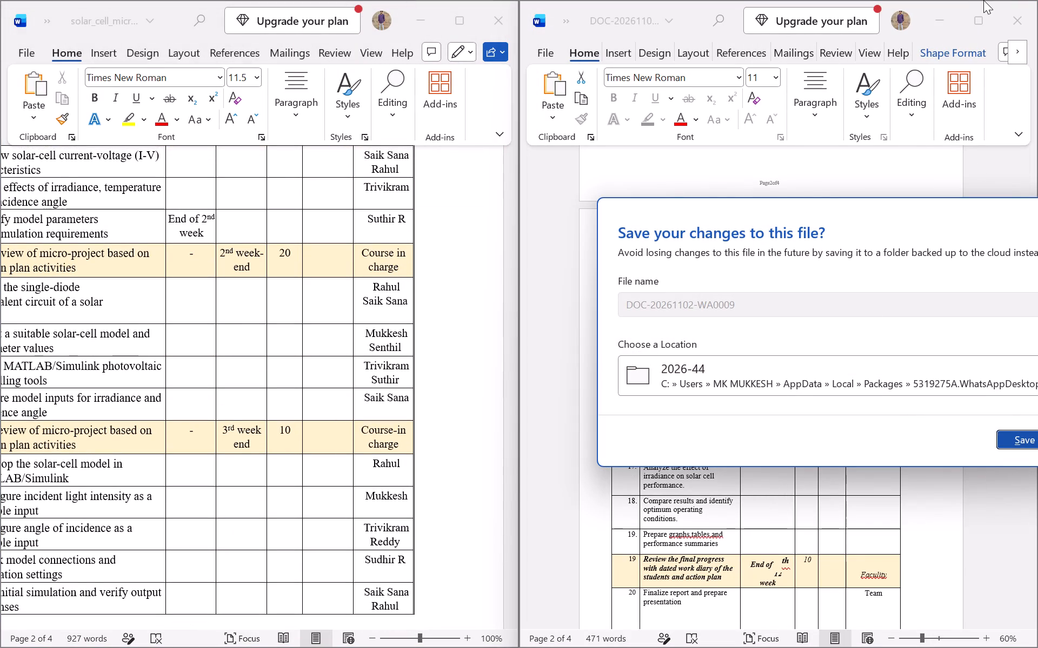
click(975, 8)
drag(869, 218, 663, 208)
click(867, 434)
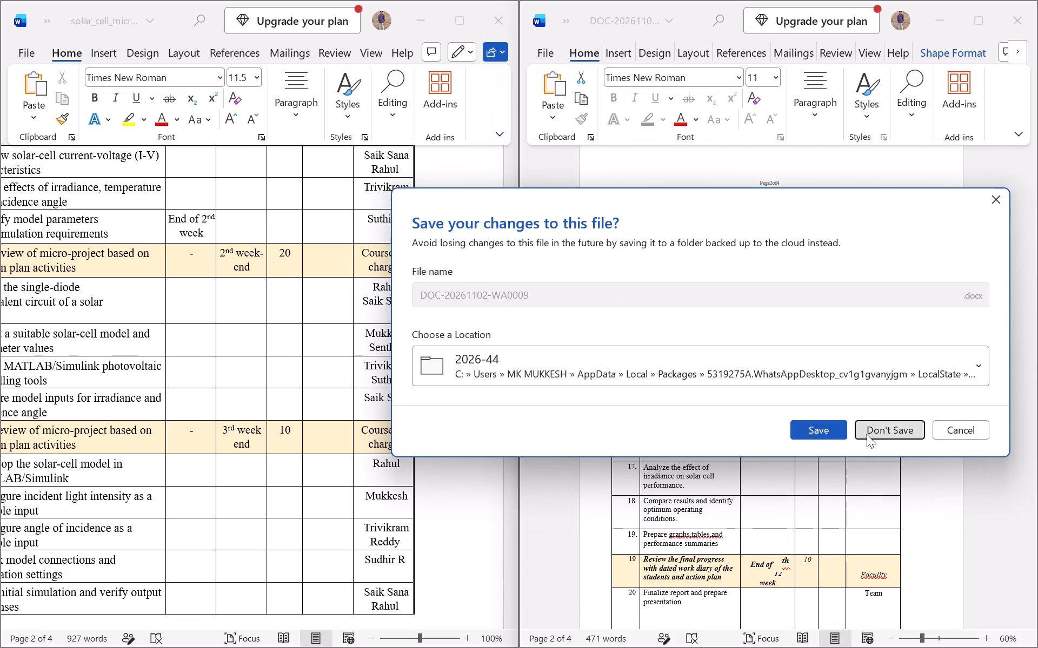
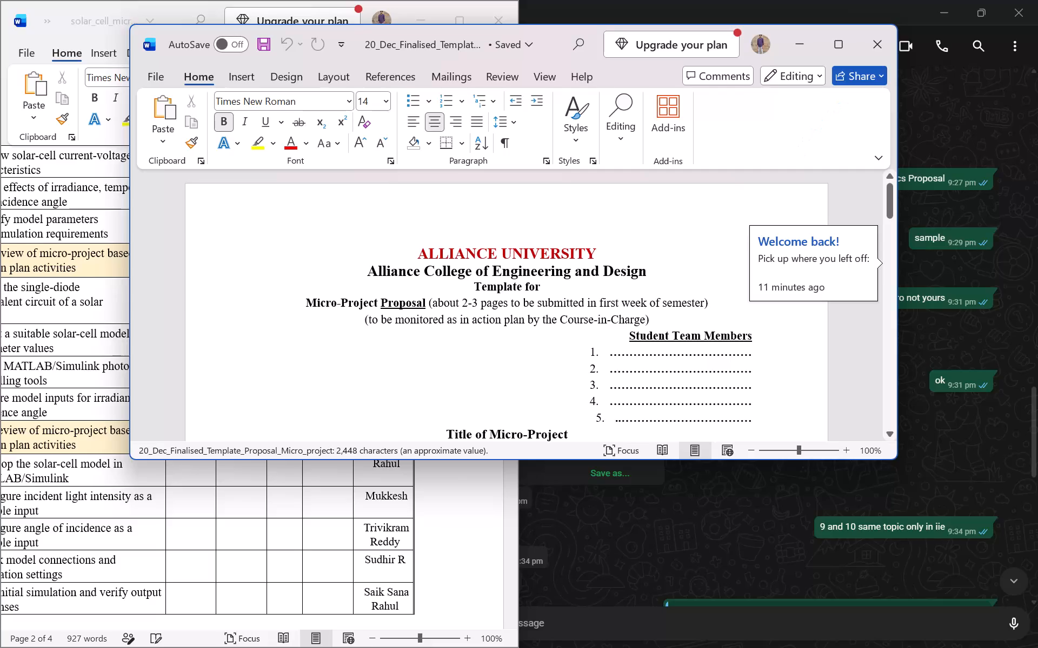
Glance at the proposed action plan in the template document 20_Dec_Finalised_Template_Proposal_Micro_project and close that document.
scroll(670, 265, down, 4)
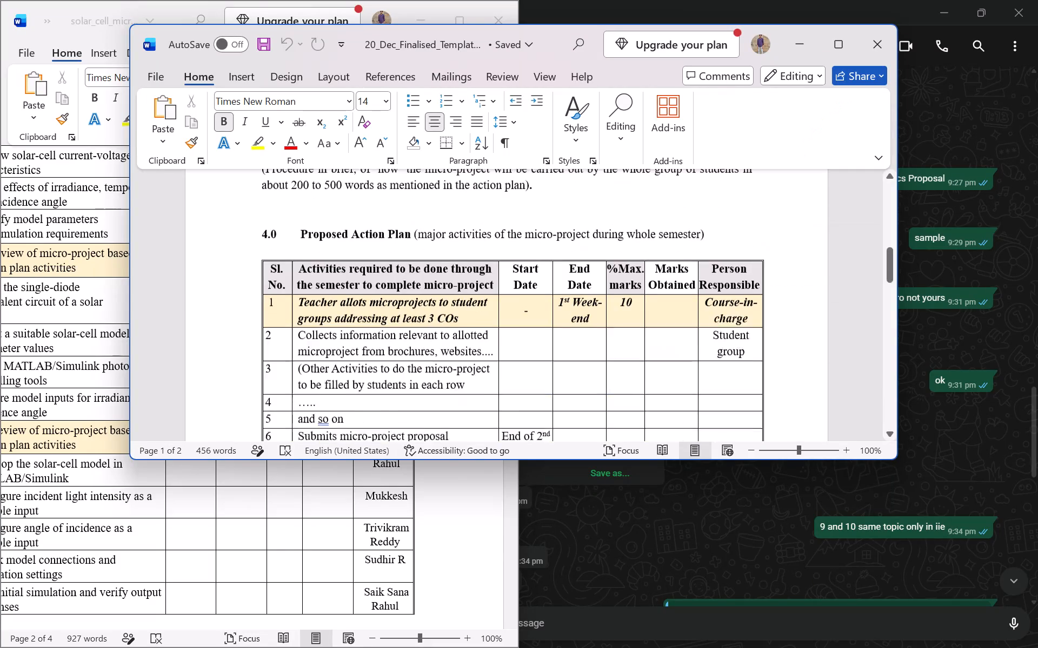
click(879, 55)
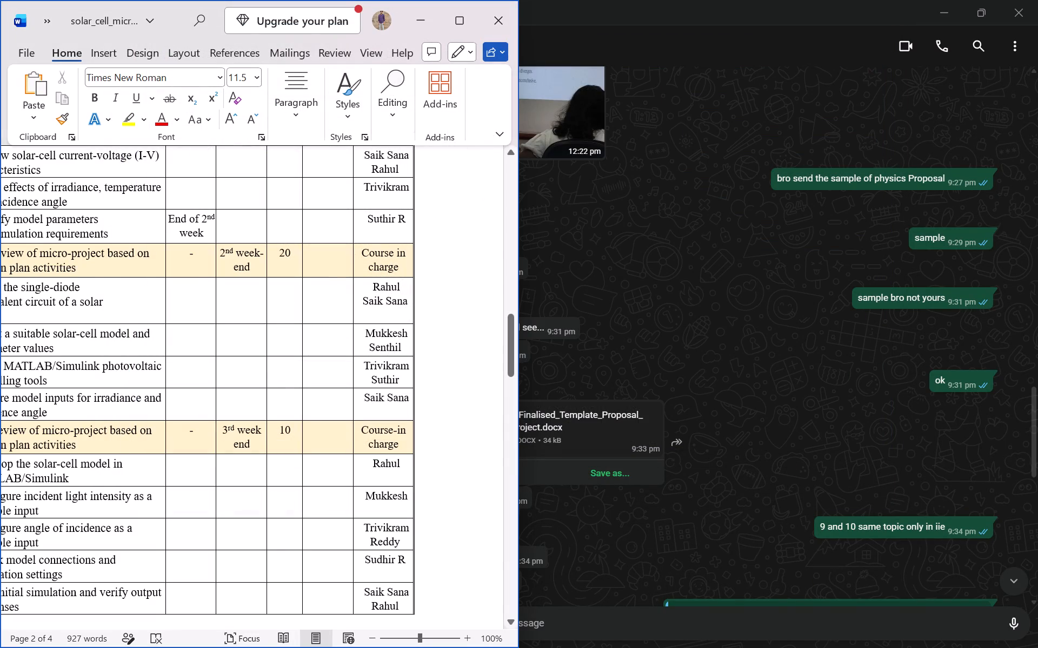